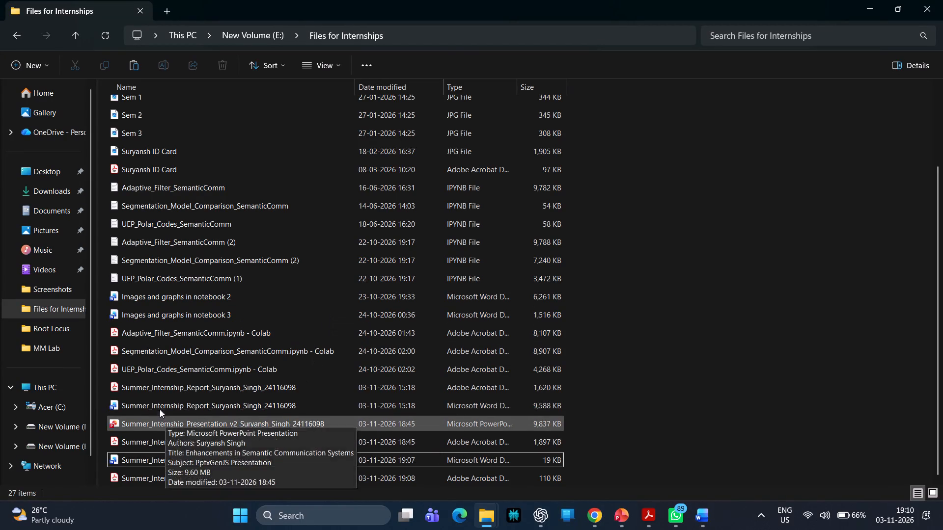
Open the Summer Internship Report Word document from the Files for Internships folder and enable editing.
{"action": "double_click", "coordinate": [179, 398]}
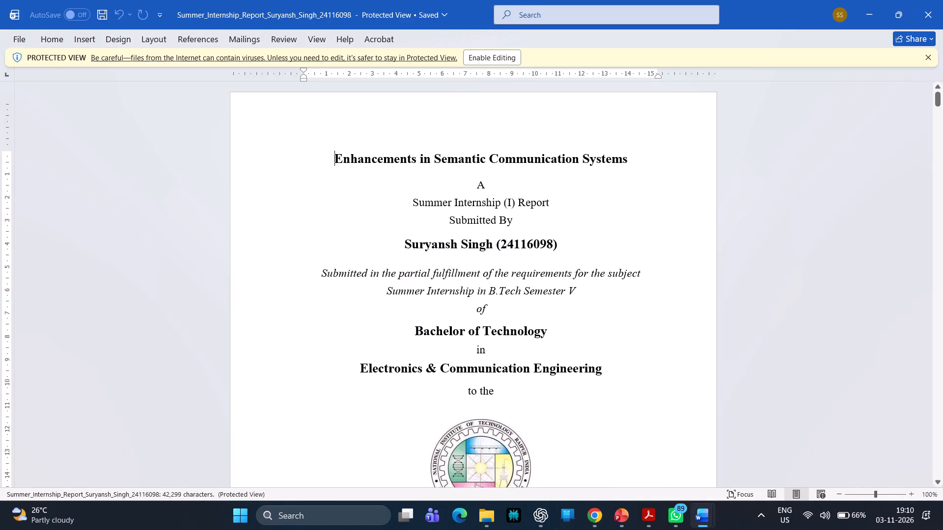
{"action": "left_click", "coordinate": [500, 58]}
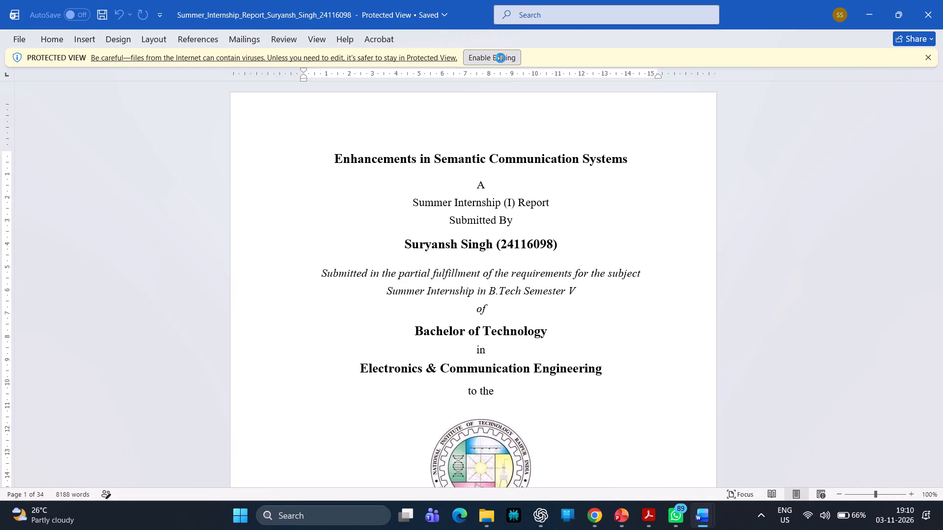
Look over the report's title page and the Certificate by the Examiner page at 80% zoom.
{"action": "scroll", "coordinate": [461, 222], "scroll_direction": "down", "scroll_amount": 3, "text": "ctrl"}
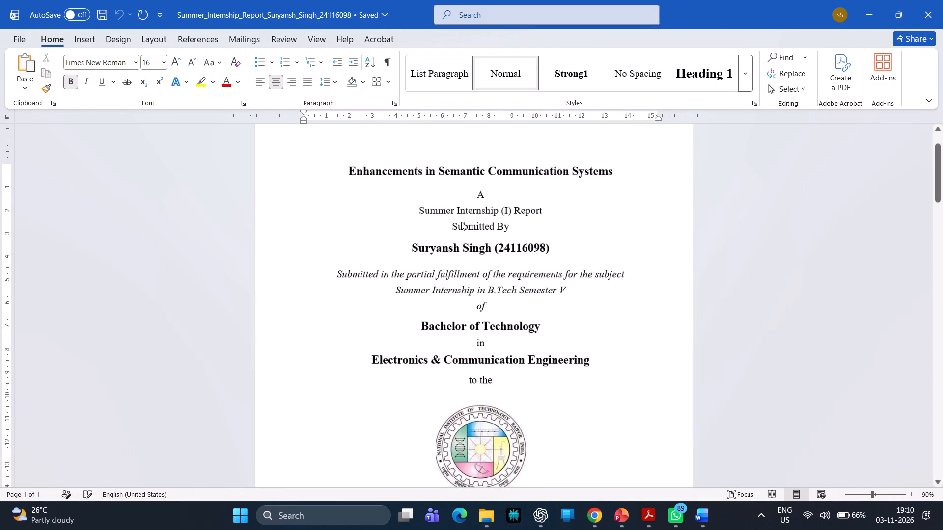
{"action": "scroll", "coordinate": [461, 222], "scroll_direction": "down", "scroll_amount": 1, "text": "ctrl"}
{"action": "scroll", "coordinate": [461, 222], "scroll_direction": "down", "scroll_amount": 1}
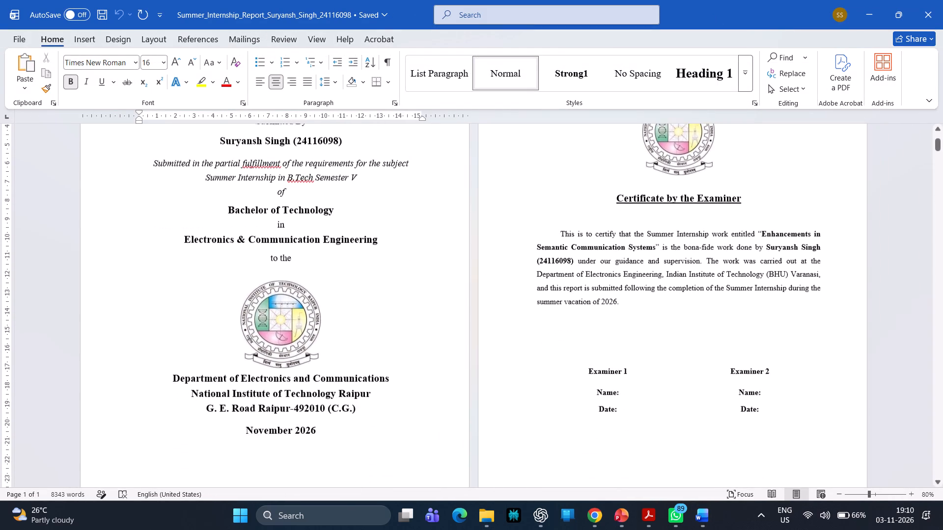
{"action": "scroll", "coordinate": [461, 222], "scroll_direction": "down", "scroll_amount": 1}
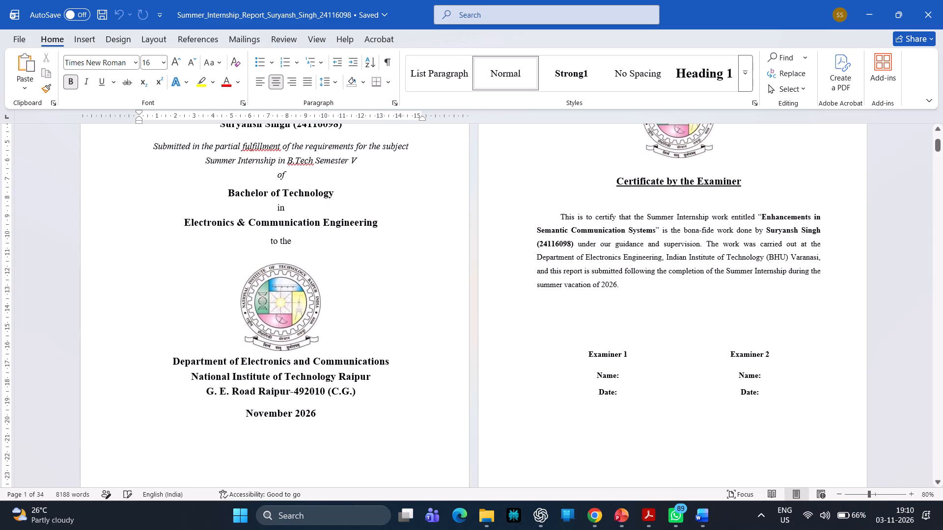
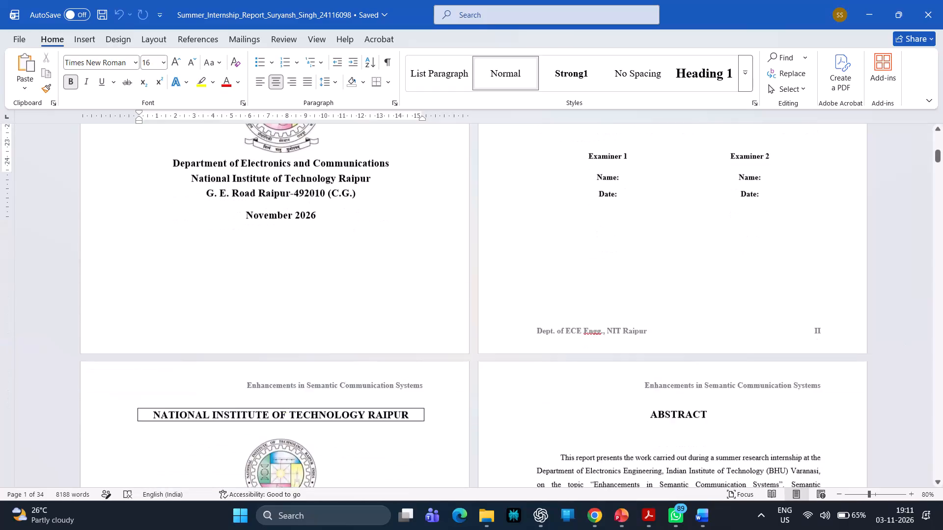
Examine the student signature blocks on the "I certify that" and Abstract pages, and recheck the title and Certificate by the Examiner pages.
{"action": "scroll", "coordinate": [902, 339], "scroll_direction": "down", "scroll_amount": 2}
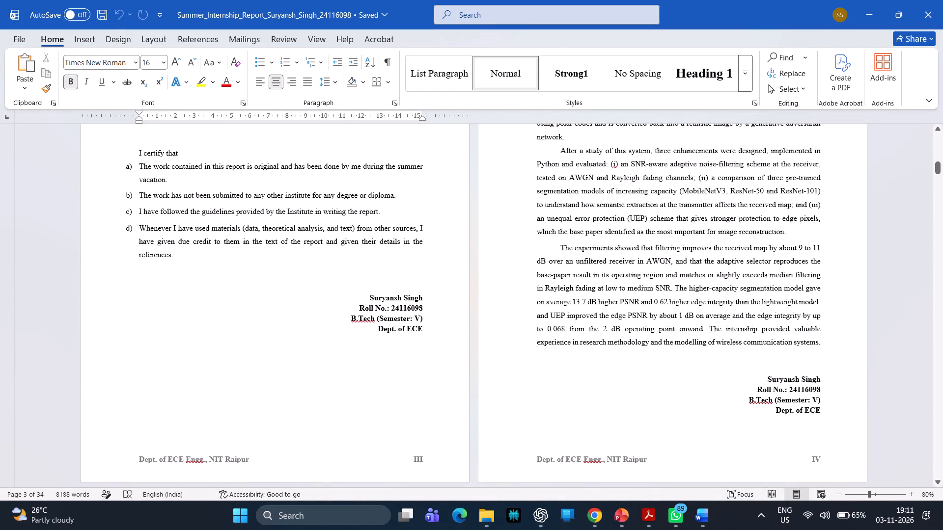
{"action": "left_click", "coordinate": [391, 298]}
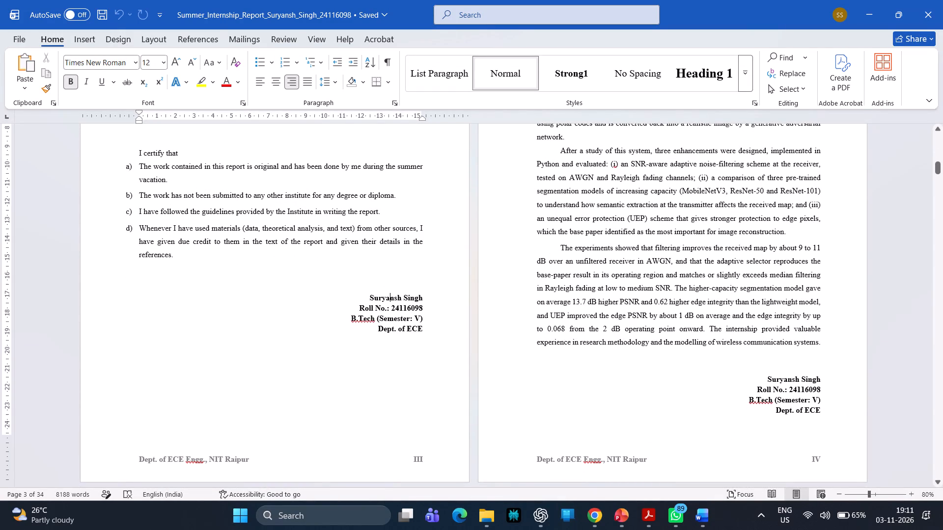
{"action": "left_click", "coordinate": [799, 378]}
{"action": "scroll", "coordinate": [802, 355], "scroll_direction": "up", "scroll_amount": 7}
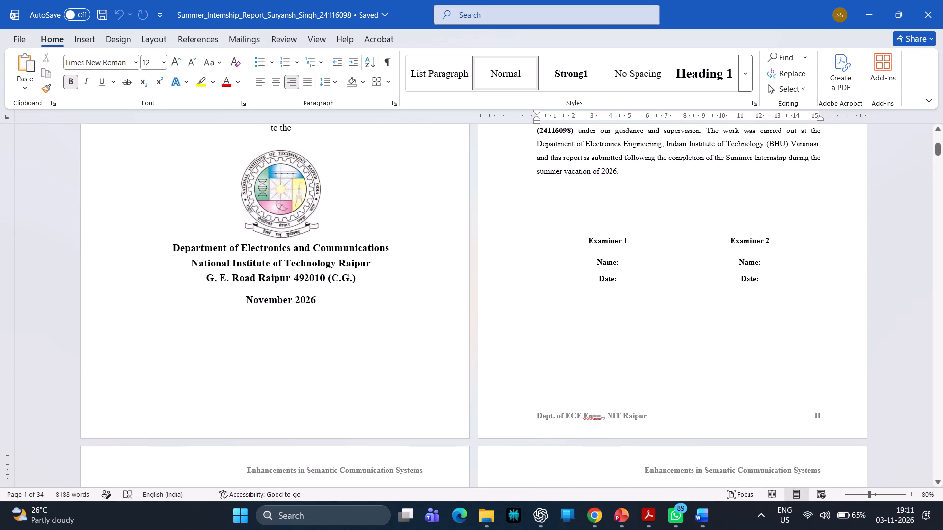
{"action": "scroll", "coordinate": [874, 319], "scroll_direction": "up", "scroll_amount": 5}
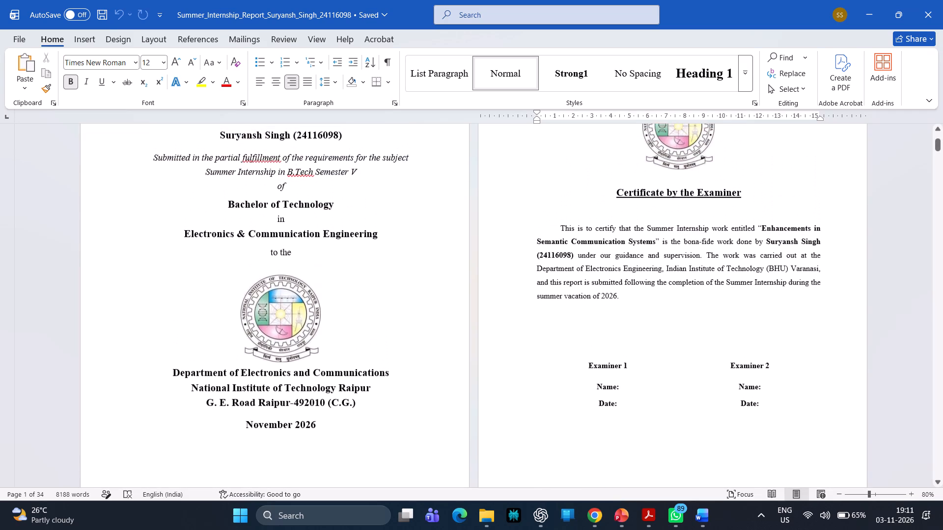
{"action": "scroll", "coordinate": [874, 319], "scroll_direction": "up", "scroll_amount": 1}
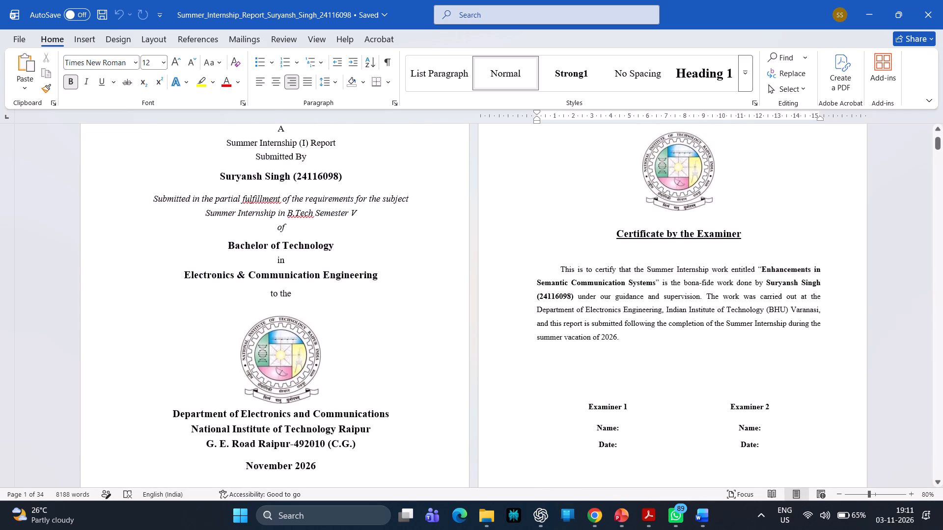
{"action": "scroll", "coordinate": [874, 319], "scroll_direction": "up", "scroll_amount": 1}
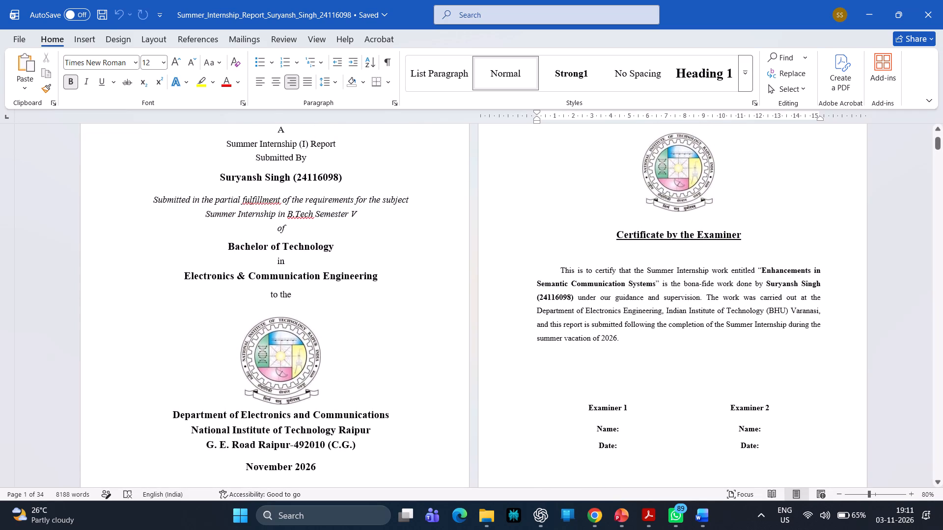
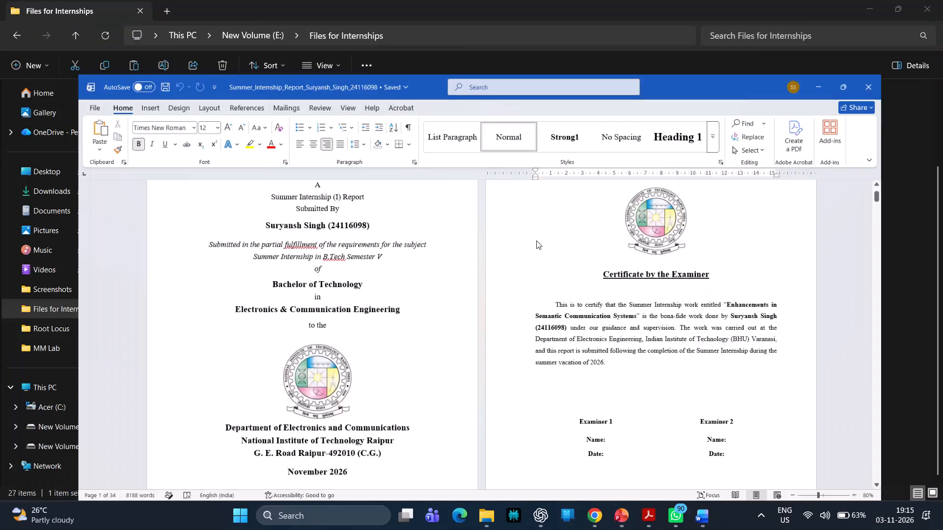
Show the desktop and open a new Google Chrome window.
{"action": "right_click", "coordinate": [536, 240]}
{"action": "left_click", "coordinate": [577, 239]}
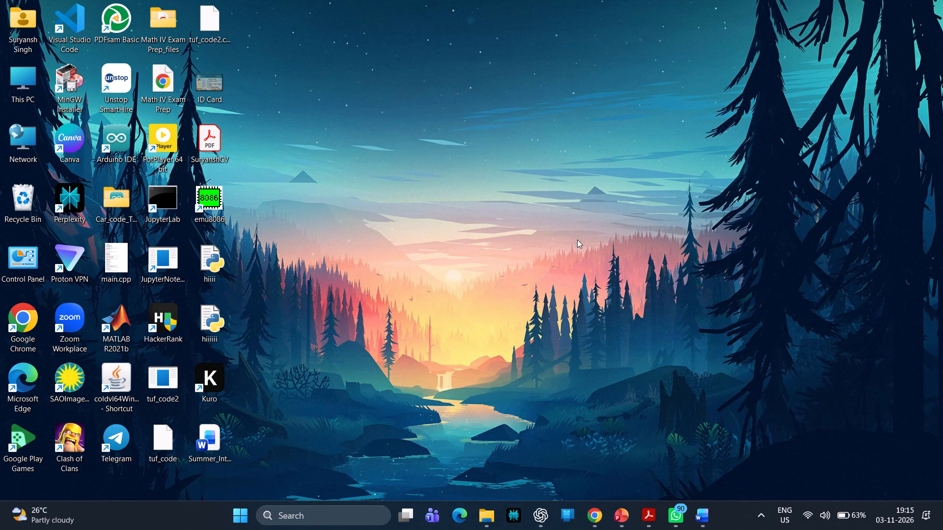
{"action": "double_click", "coordinate": [3, 318]}
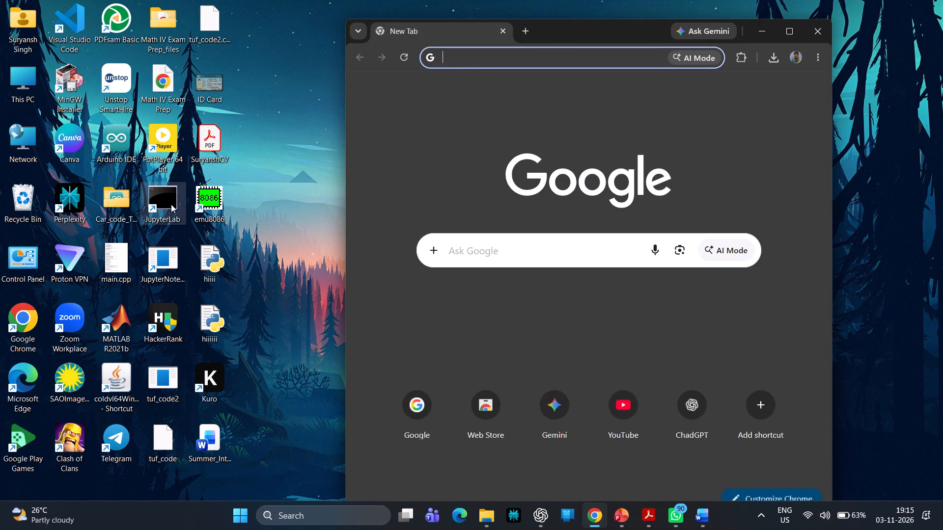
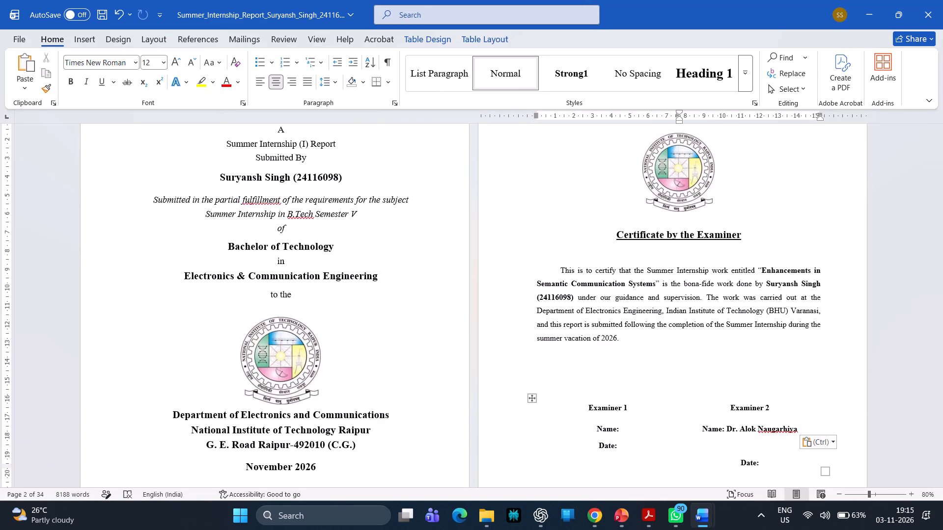
Place the cursor on the empty line between the Name and Date entries under Examiner 2 on the Certificate by the Examiner page.
{"action": "left_click_drag", "start_coordinate": [799, 428], "coordinate": [740, 425]}
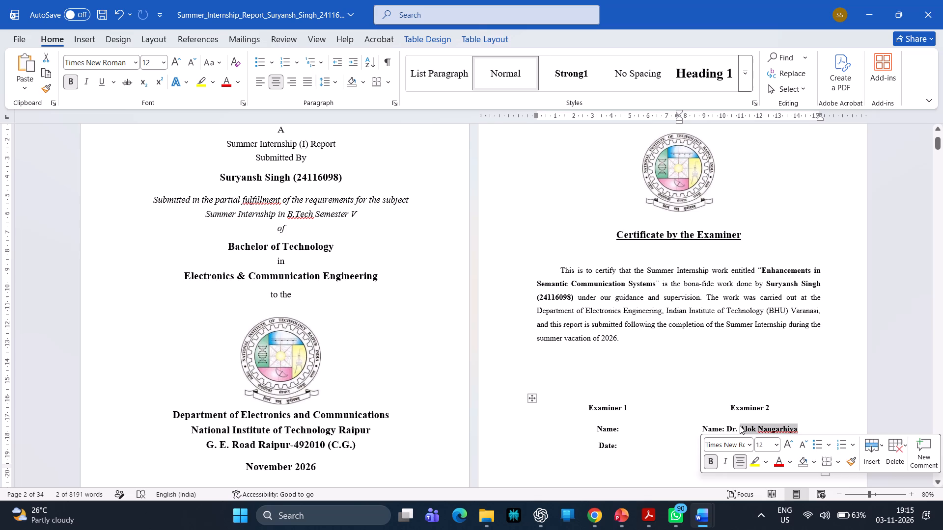
{"action": "left_click", "coordinate": [900, 401]}
{"action": "scroll", "coordinate": [900, 401], "scroll_direction": "down", "scroll_amount": 1}
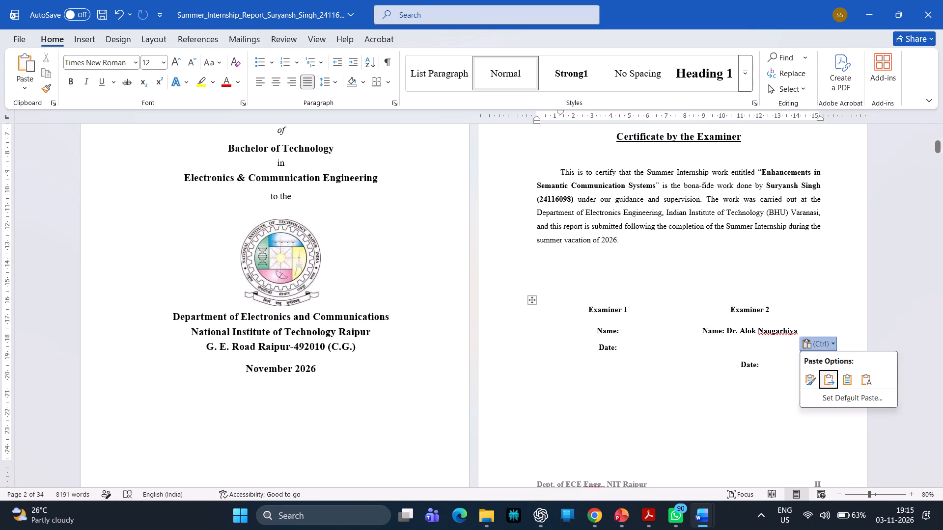
{"action": "left_click", "coordinate": [736, 348]}
{"action": "left_click", "coordinate": [736, 348]}
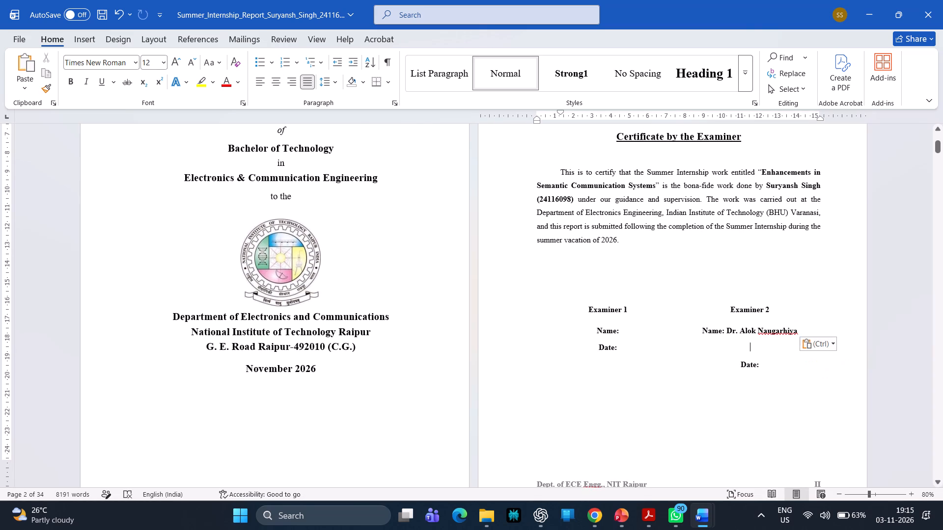
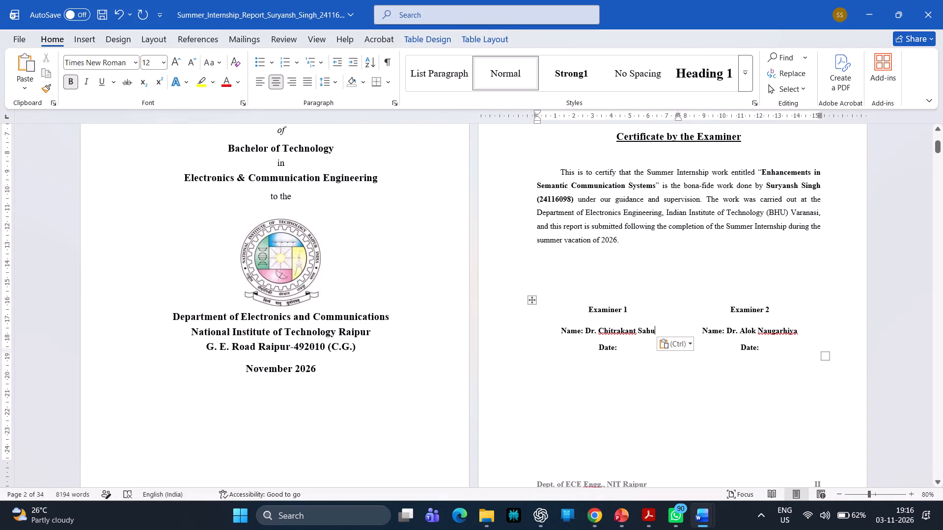
Fill in Examiner 1's Date line on the Certificate by the Examiner page, starting with day 04 and month 11 separated by spaced dashes.
{"action": "left_click", "coordinate": [908, 279]}
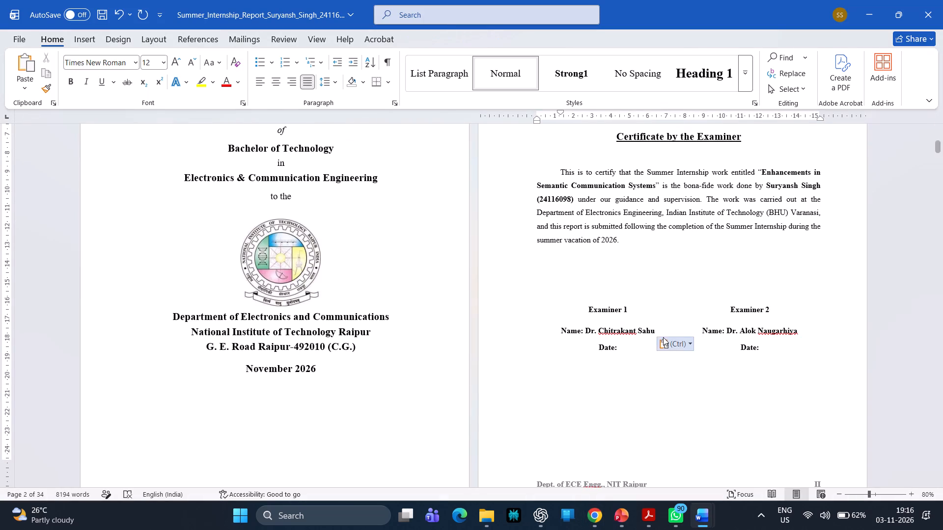
{"action": "left_click", "coordinate": [628, 349]}
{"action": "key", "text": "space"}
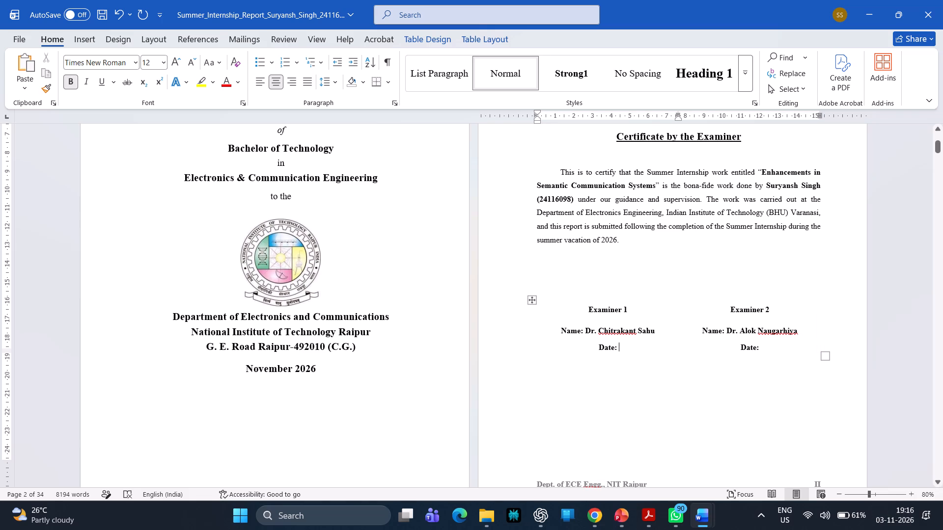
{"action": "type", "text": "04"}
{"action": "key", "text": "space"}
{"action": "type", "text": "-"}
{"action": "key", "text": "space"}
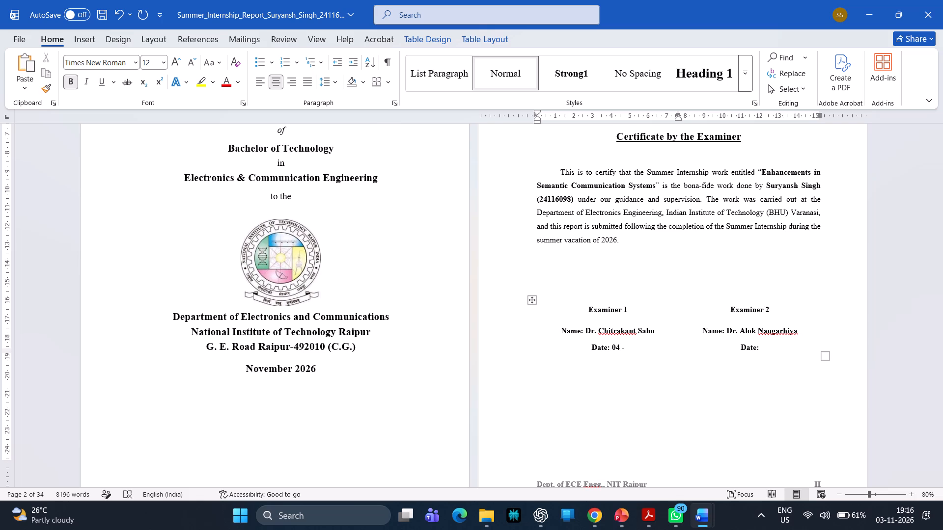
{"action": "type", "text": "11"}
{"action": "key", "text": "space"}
Complete the Examiner 1 date on the Certificate by the Examiner page as 04 – 11 – 26.
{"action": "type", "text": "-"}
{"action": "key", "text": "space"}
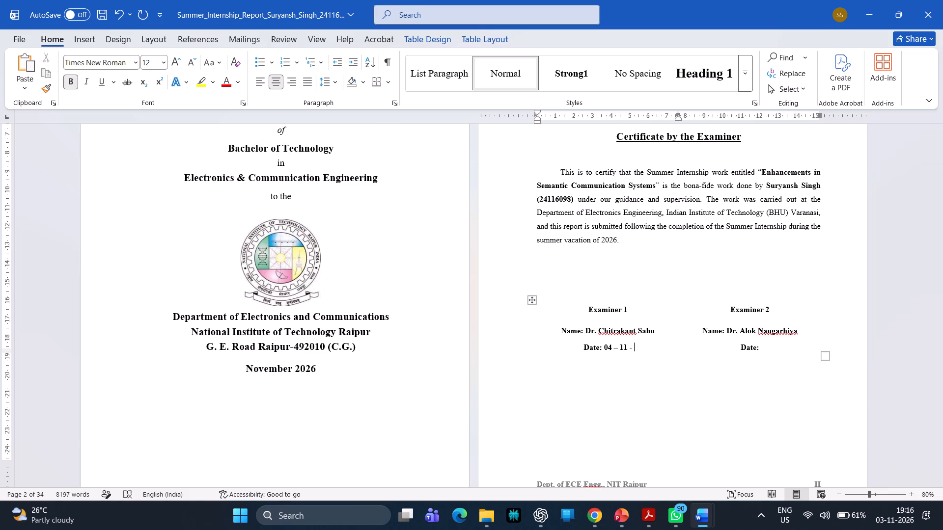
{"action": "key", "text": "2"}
{"action": "type", "text": "6"}
{"action": "key", "text": "space"}
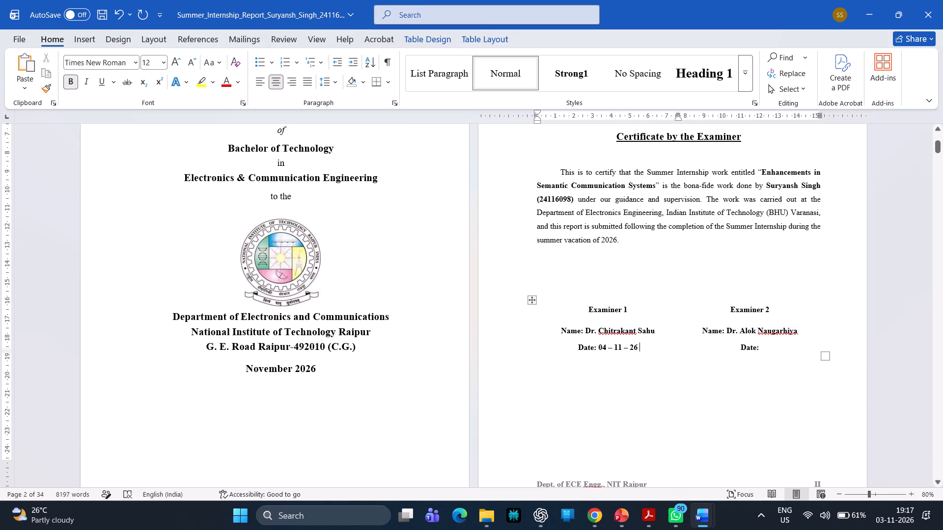
Enter 04 – 11 – 26 as the Examiner 2 date on the certificate.
{"action": "left_click", "coordinate": [770, 347]}
{"action": "key", "text": "space"}
{"action": "type", "text": "04"}
{"action": "key", "text": "space"}
{"action": "type", "text": "-"}
{"action": "key", "text": "space"}
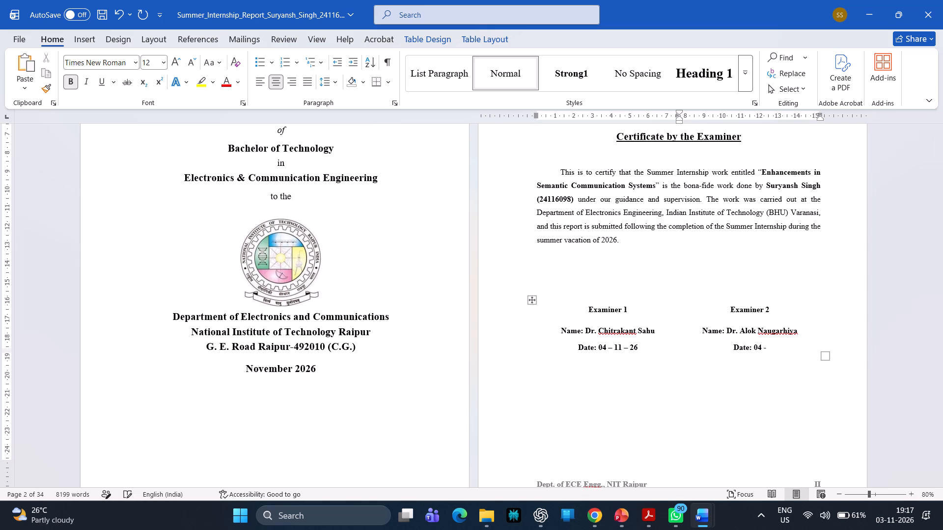
{"action": "type", "text": "11"}
{"action": "key", "text": "space"}
{"action": "type", "text": "-"}
{"action": "key", "text": "space"}
{"action": "type", "text": "26"}
{"action": "key", "text": "space"}
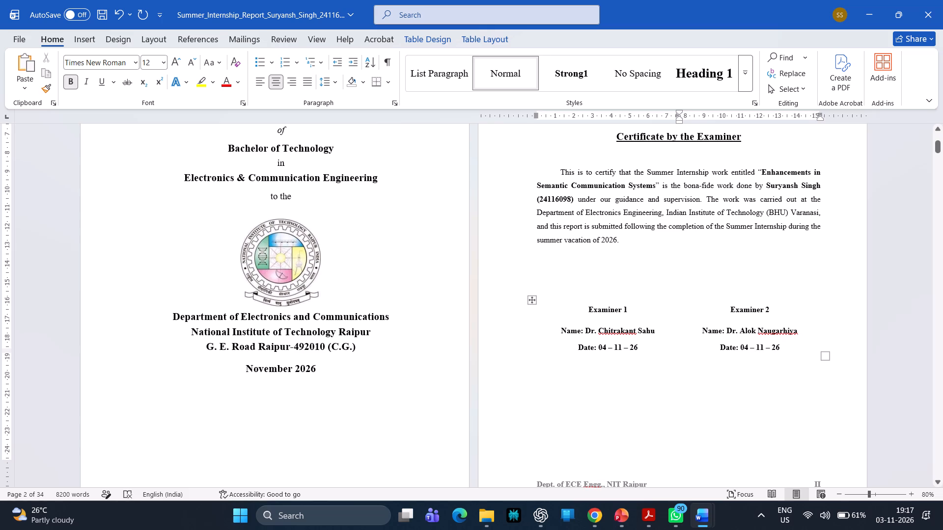
{"action": "left_click", "coordinate": [889, 323]}
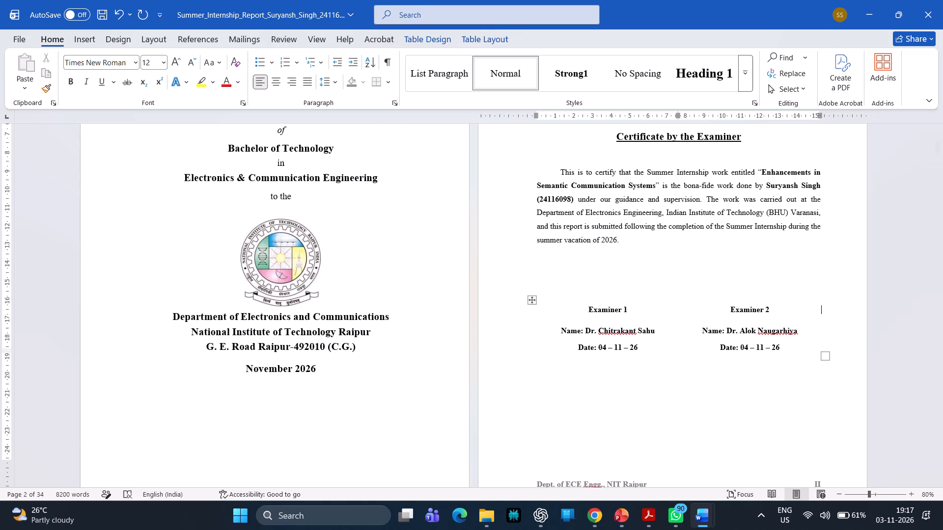
Remove the centring from the Examiner 2 heading and indent it with eleven spaces, roughly level with the name line below.
{"action": "left_click", "coordinate": [732, 310]}
{"action": "key", "text": "BackSpace"}
{"action": "key", "text": "BackSpace"}
{"action": "key", "text": "space"}
{"action": "key", "text": "space"}
{"action": "key", "text": "space"}
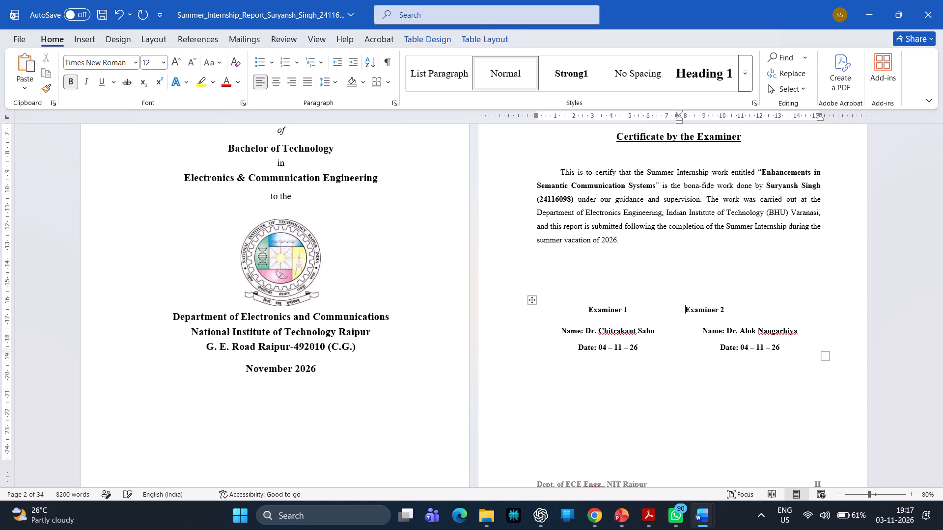
{"action": "key", "text": "space"}
{"action": "key", "text": "space"}
{"action": "key", "text": "space"}
{"action": "key", "text": "space"}
{"action": "key", "text": "space"}
{"action": "key", "text": "space"}
{"action": "key", "text": "space"}
{"action": "key", "text": "space"}
{"action": "key", "text": "space"}
{"action": "key", "text": "BackSpace"}
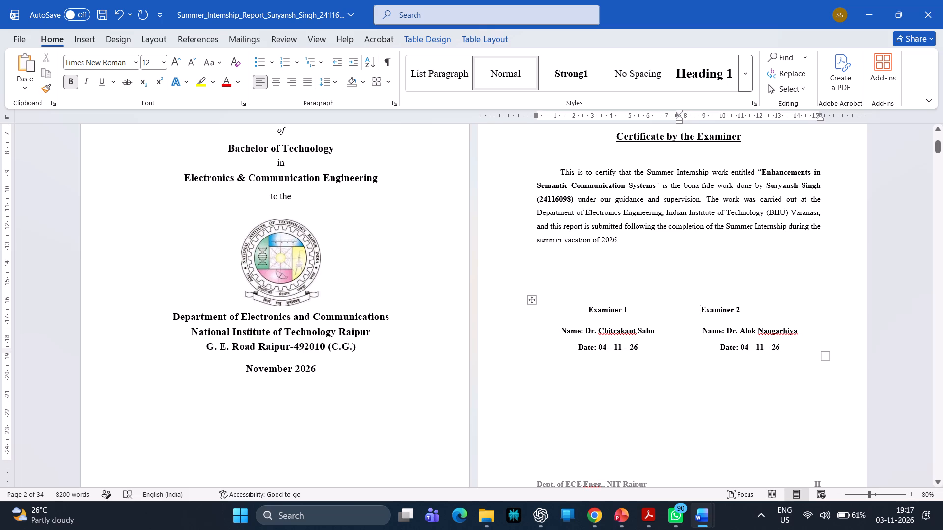
Left-align the Examiner 2 date and indent it with twelve spaces to start directly under the name line.
{"action": "left_click", "coordinate": [712, 347]}
{"action": "key", "text": "BackSpace"}
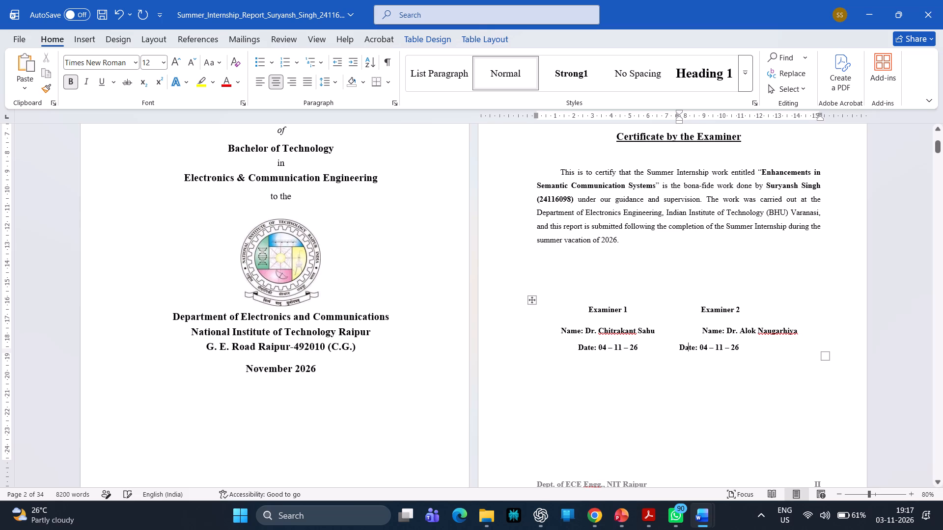
{"action": "key", "text": "space"}
{"action": "key", "text": "space"}
{"action": "key", "text": "space"}
{"action": "key", "text": "space"}
{"action": "key", "text": "space"}
{"action": "key", "text": "space"}
{"action": "key", "text": "space"}
{"action": "key", "text": "space"}
{"action": "key", "text": "space"}
{"action": "key", "text": "space"}
{"action": "key", "text": "space"}
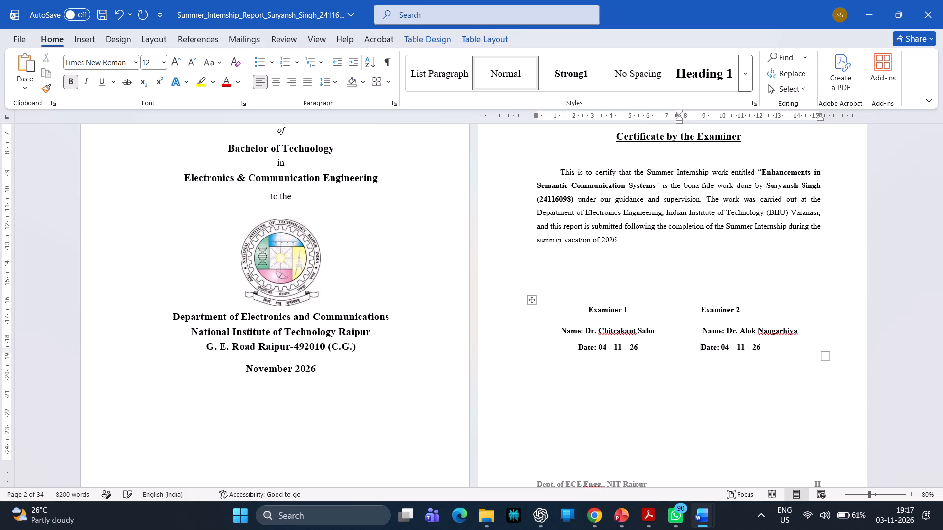
{"action": "key", "text": "space"}
Left-align the Examiner 1 date and indent it with twelve spaces to start directly under the name line.
{"action": "left_click", "coordinate": [577, 348]}
{"action": "key", "text": "BackSpace"}
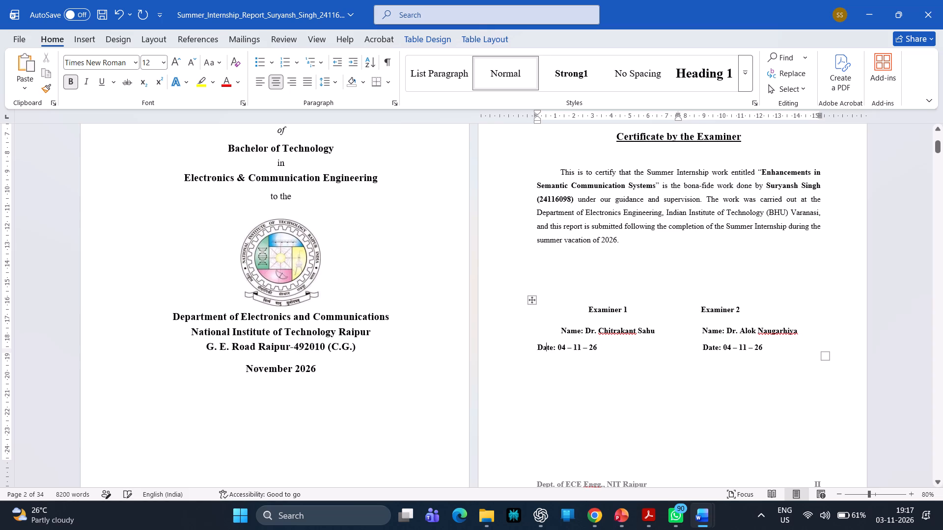
{"action": "key", "text": "space"}
{"action": "key", "text": "space"}
{"action": "key", "text": "space"}
{"action": "key", "text": "space"}
{"action": "key", "text": "space"}
{"action": "key", "text": "space"}
{"action": "key", "text": "space"}
{"action": "key", "text": "space"}
{"action": "key", "text": "space"}
{"action": "key", "text": "space"}
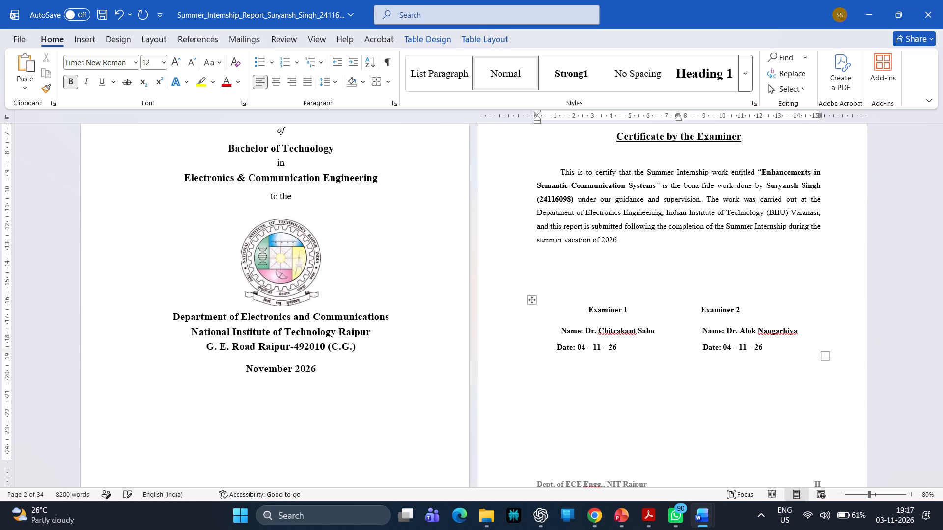
{"action": "key", "text": "space"}
{"action": "key", "text": "space"}
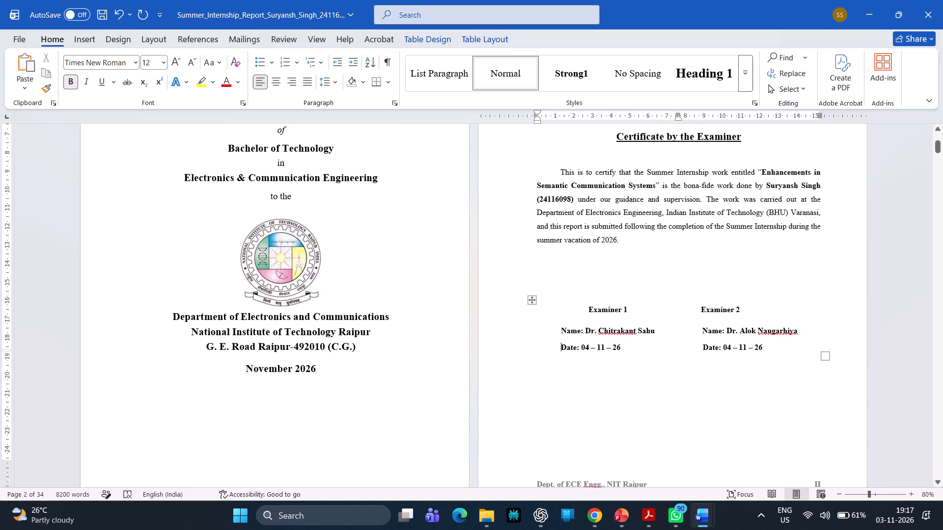
Clear the existing indentation of the Examiner 1 heading and indent it with twelve spaces, level with the name and date below.
{"action": "double_click", "coordinate": [586, 310]}
{"action": "key", "text": "BackSpace"}
{"action": "key", "text": "BackSpace"}
{"action": "key", "text": "Right"}
{"action": "key", "text": "Right"}
{"action": "key", "text": "Left"}
{"action": "key", "text": "BackSpace"}
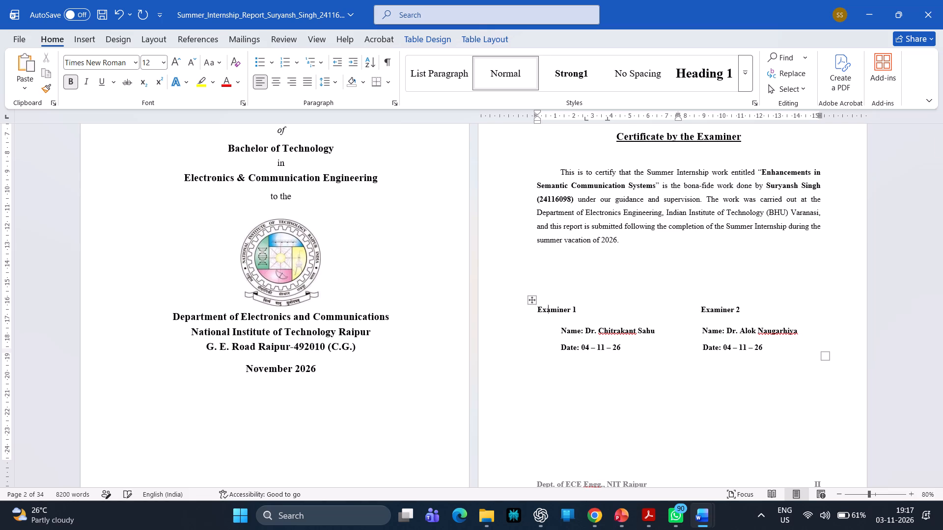
{"action": "key", "text": "space"}
{"action": "key", "text": "space"}
{"action": "key", "text": "space"}
{"action": "key", "text": "space"}
{"action": "key", "text": "space"}
{"action": "key", "text": "space"}
{"action": "key", "text": "space"}
{"action": "key", "text": "space"}
{"action": "key", "text": "space"}
{"action": "key", "text": "space"}
{"action": "key", "text": "space"}
{"action": "key", "text": "space"}
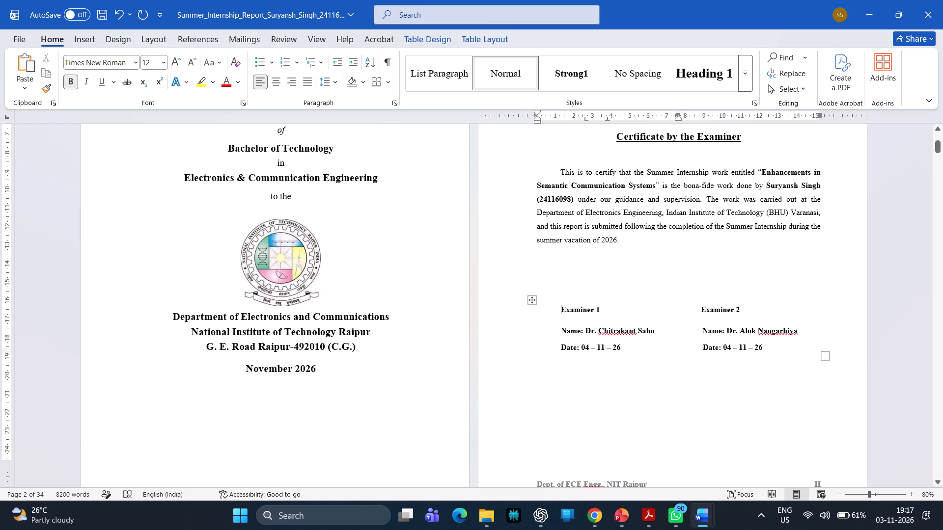
Shift the Examiner 2 heading further right within its table cell by adding eleven spaces before it.
{"action": "left_click", "coordinate": [698, 312]}
{"action": "key", "text": "space"}
{"action": "key", "text": "space"}
{"action": "key", "text": "space"}
{"action": "key", "text": "space"}
{"action": "key", "text": "space"}
{"action": "key", "text": "space"}
{"action": "key", "text": "space"}
{"action": "key", "text": "space"}
{"action": "key", "text": "space"}
{"action": "key", "text": "space"}
{"action": "key", "text": "space"}
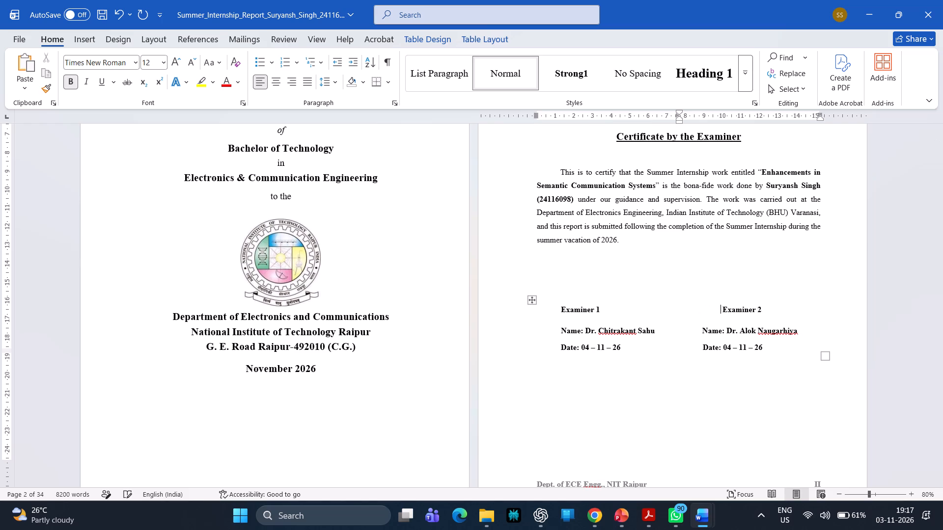
Shift the Examiner 2 name line right with eleven spaces so it starts under the Examiner 2 heading.
{"action": "key", "text": "Down"}
{"action": "key", "text": "ctrl+Left"}
{"action": "key", "text": "space"}
{"action": "key", "text": "space"}
{"action": "key", "text": "space"}
{"action": "key", "text": "space"}
{"action": "key", "text": "space"}
{"action": "key", "text": "space"}
{"action": "key", "text": "space"}
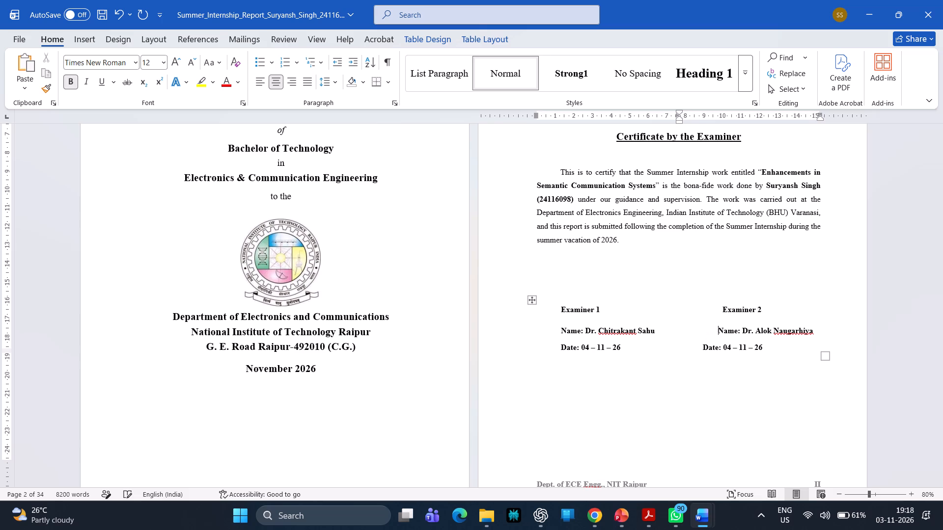
{"action": "key", "text": "space"}
{"action": "key", "text": "space"}
{"action": "key", "text": "space"}
{"action": "key", "text": "space"}
Shift the Examiner 2 date right with eleven more spaces to bring it under the name line.
{"action": "key", "text": "Down"}
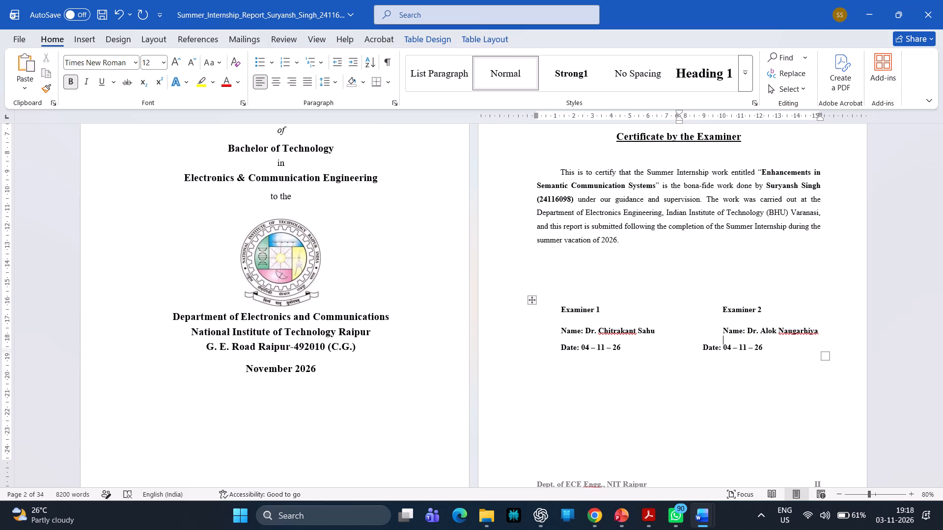
{"action": "key", "text": "ctrl+Left"}
{"action": "key", "text": "ctrl+Left"}
{"action": "key", "text": "space"}
{"action": "key", "text": "space"}
{"action": "key", "text": "space"}
{"action": "key", "text": "space"}
{"action": "key", "text": "space"}
{"action": "key", "text": "space"}
{"action": "key", "text": "space"}
{"action": "key", "text": "space"}
{"action": "key", "text": "space"}
{"action": "key", "text": "space"}
{"action": "key", "text": "space"}
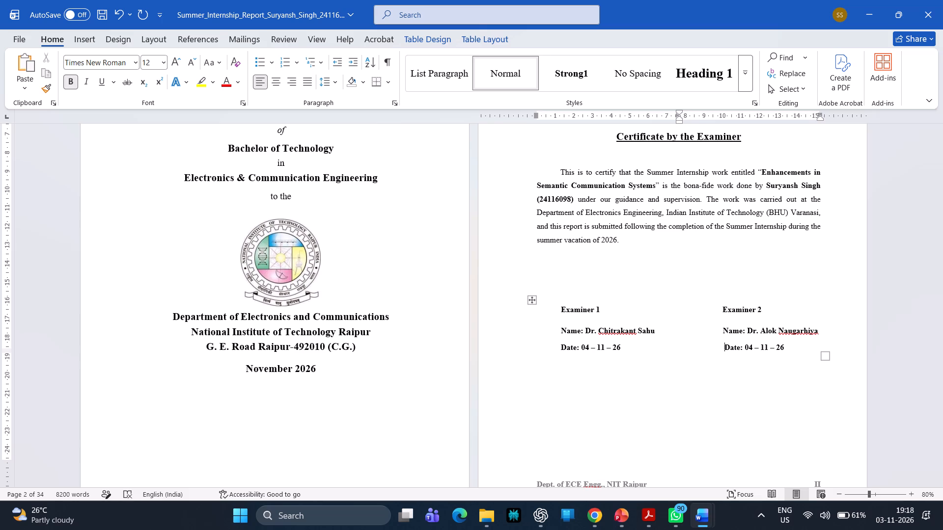
Save the internship report.
{"action": "left_click", "coordinate": [104, 14]}
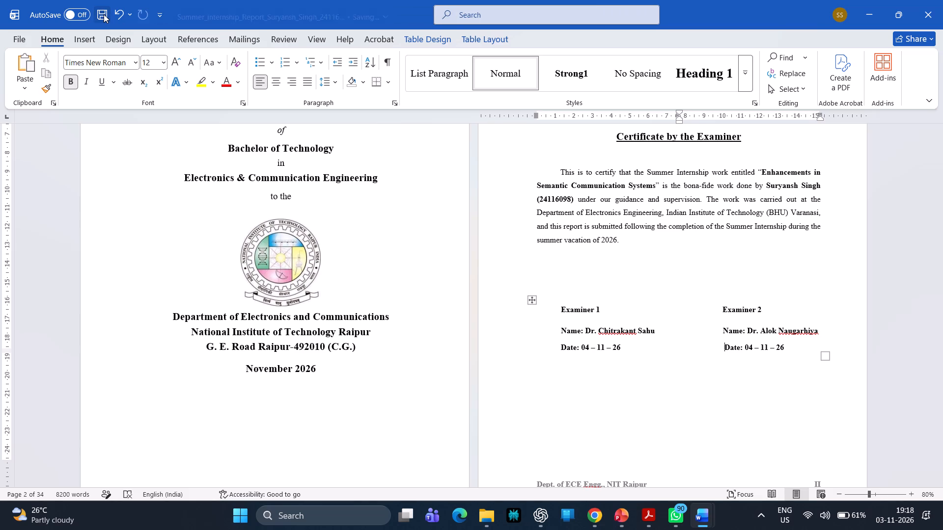
{"action": "left_click", "coordinate": [104, 14]}
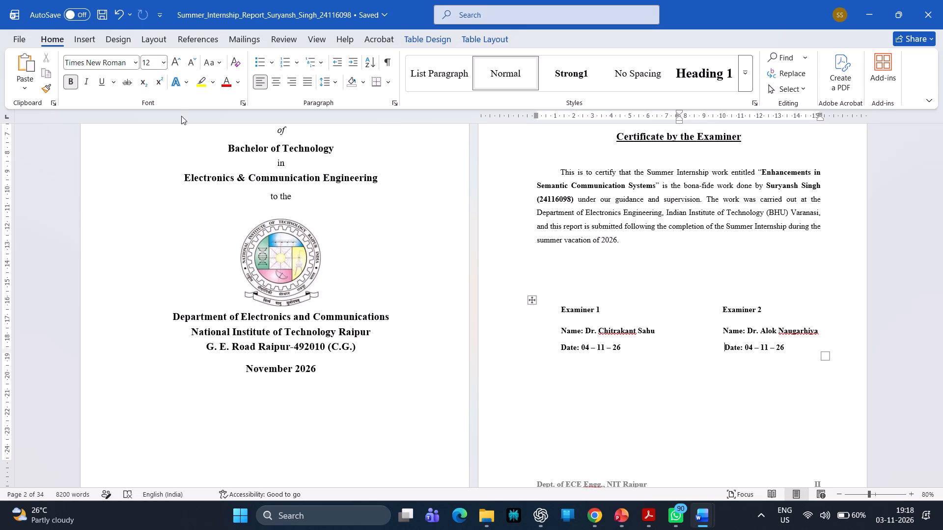
Remove one space before the Examiner 2 date to align it exactly with the name above, and save the report again.
{"action": "key", "text": "BackSpace"}
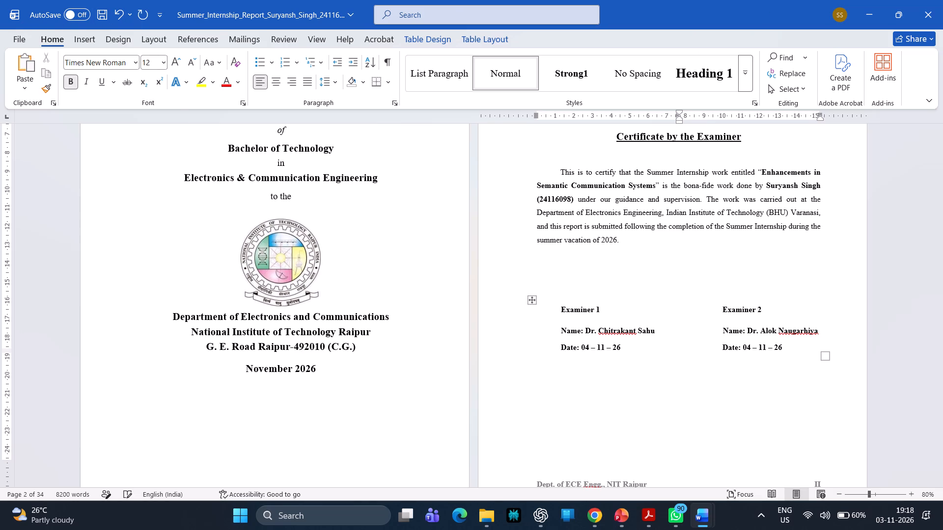
{"action": "left_click", "coordinate": [100, 19]}
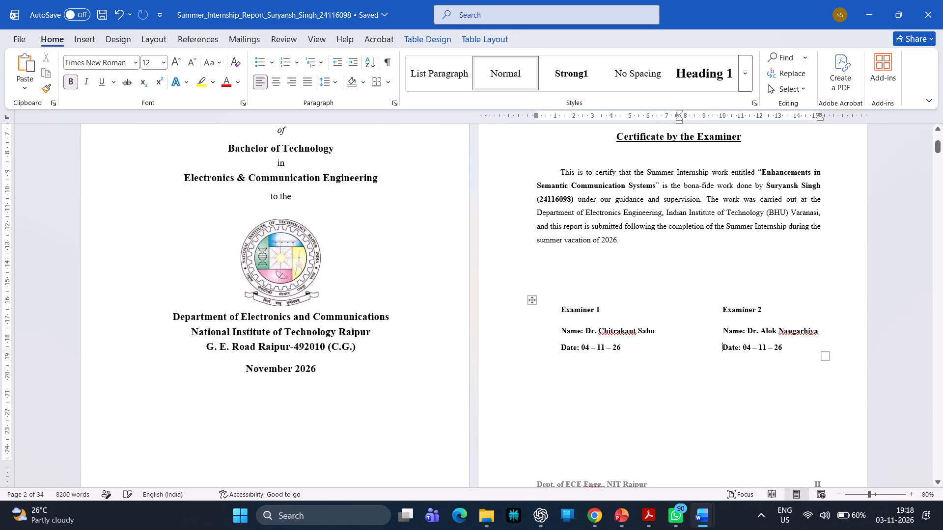
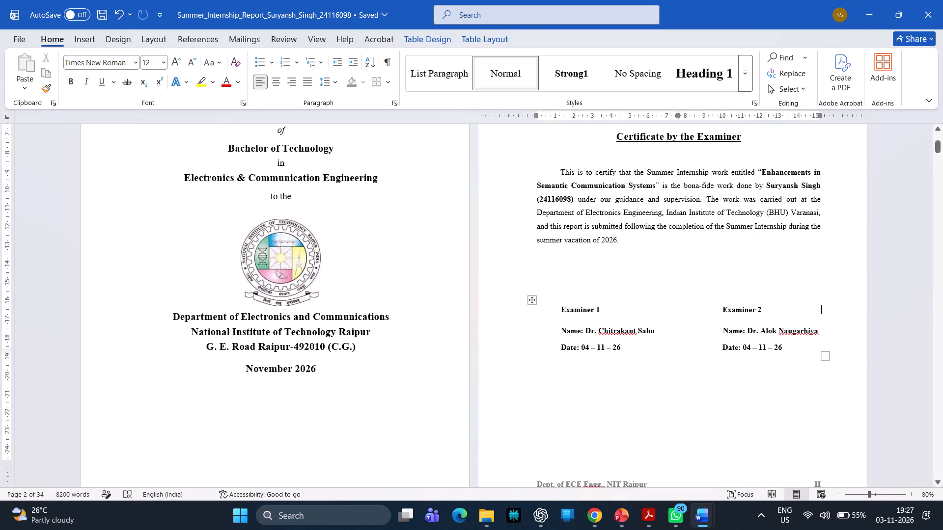
Save the internship report with the aligned examiner blocks.
{"action": "left_click", "coordinate": [100, 17]}
Review the report's layout from the declaration and front matter through the Chapter 6 segmentation figures.
{"action": "scroll", "coordinate": [115, 303], "scroll_direction": "down", "scroll_amount": 4}
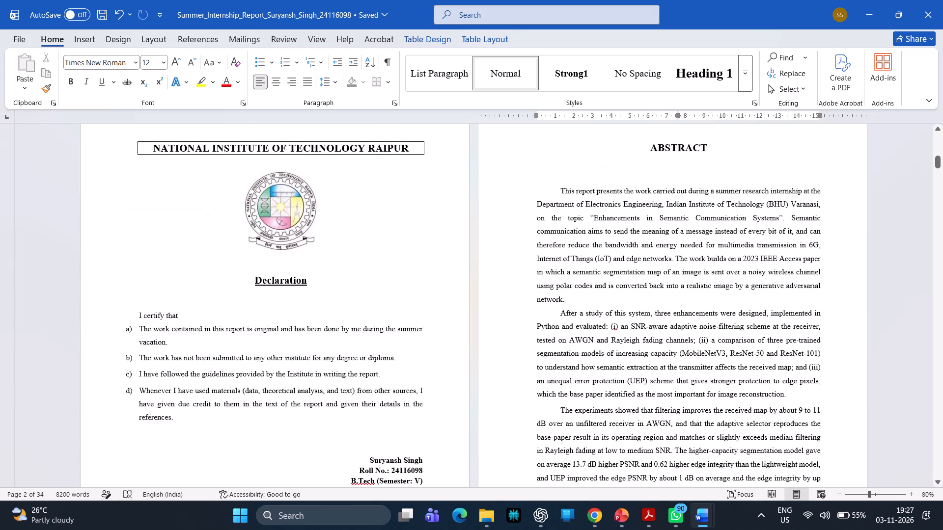
{"action": "scroll", "coordinate": [115, 303], "scroll_direction": "down", "scroll_amount": 1, "text": "ctrl"}
{"action": "scroll", "coordinate": [115, 303], "scroll_direction": "down", "scroll_amount": 1}
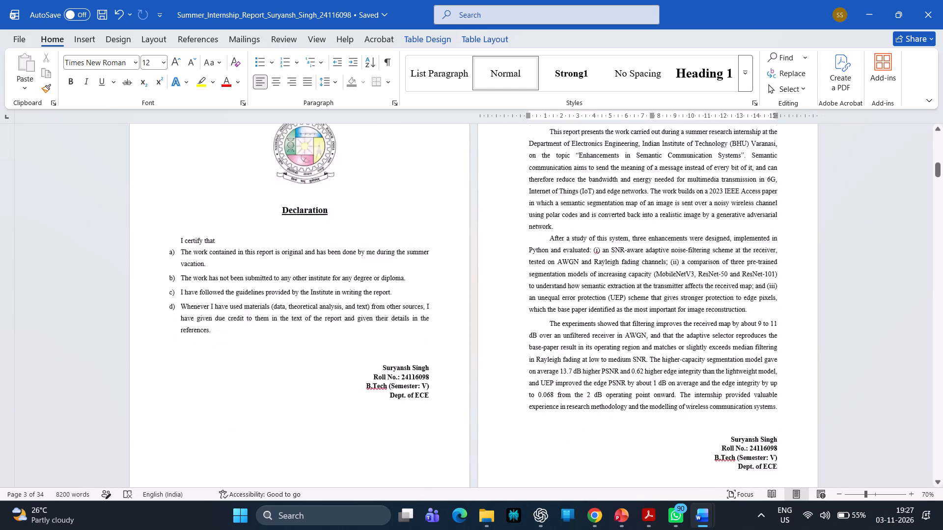
{"action": "scroll", "coordinate": [115, 303], "scroll_direction": "down", "scroll_amount": 5}
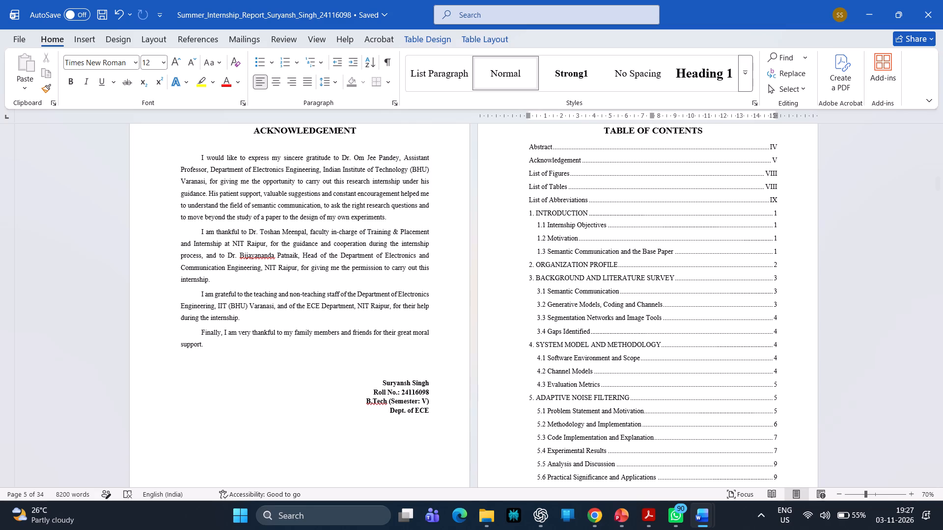
{"action": "scroll", "coordinate": [115, 303], "scroll_direction": "down", "scroll_amount": 8}
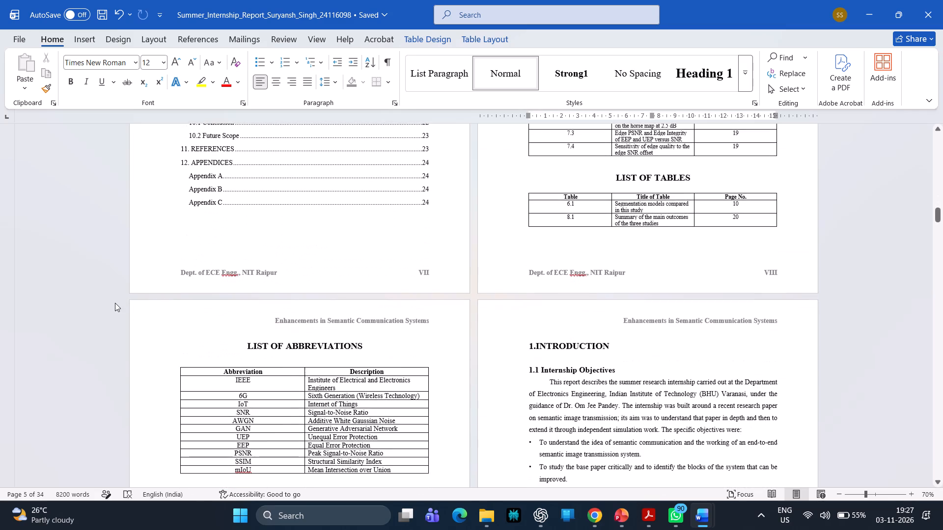
{"action": "scroll", "coordinate": [115, 303], "scroll_direction": "down", "scroll_amount": 1}
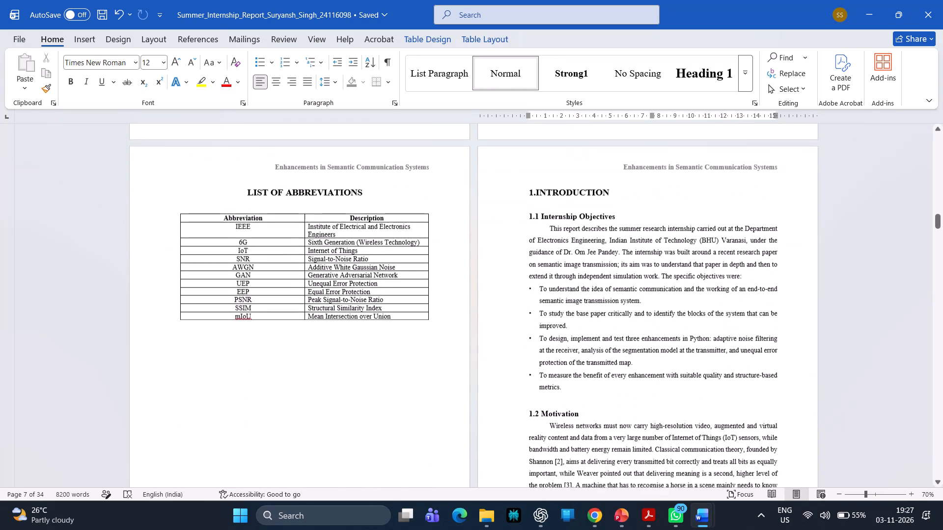
{"action": "scroll", "coordinate": [115, 303], "scroll_direction": "down", "scroll_amount": 9}
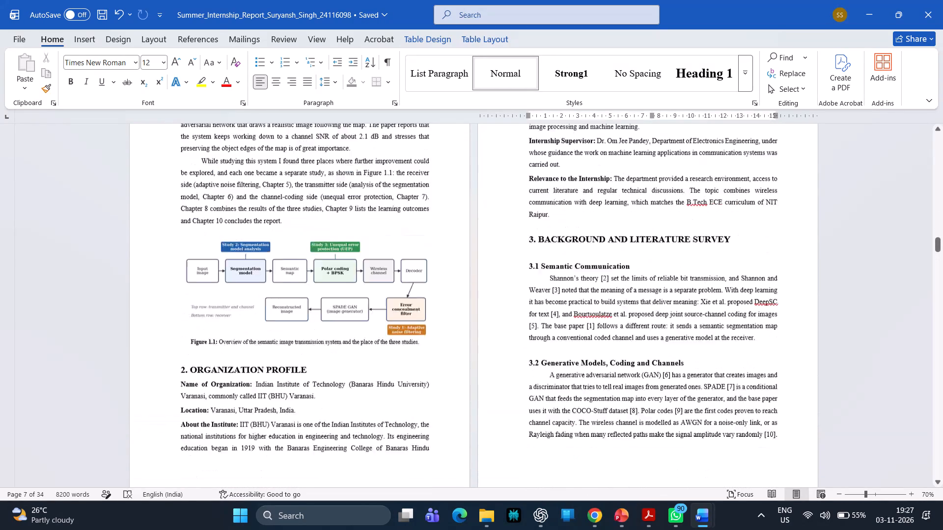
{"action": "scroll", "coordinate": [115, 303], "scroll_direction": "down", "scroll_amount": 2}
{"action": "scroll", "coordinate": [115, 303], "scroll_direction": "up", "scroll_amount": 5}
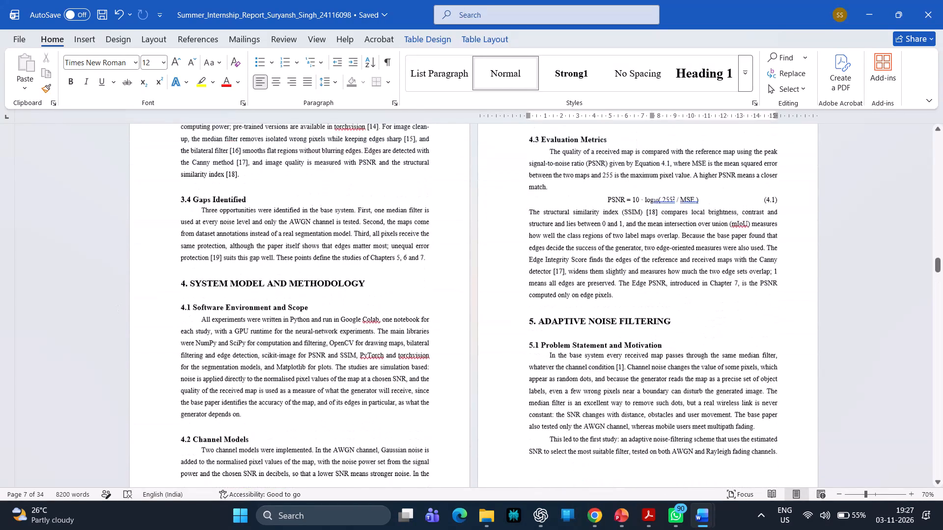
{"action": "scroll", "coordinate": [115, 303], "scroll_direction": "up", "scroll_amount": 3}
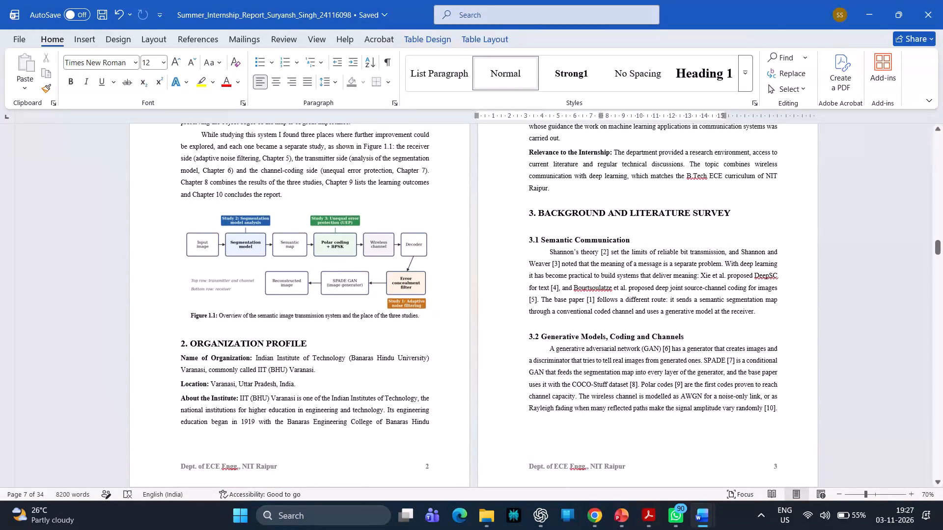
{"action": "scroll", "coordinate": [115, 303], "scroll_direction": "down", "scroll_amount": 20}
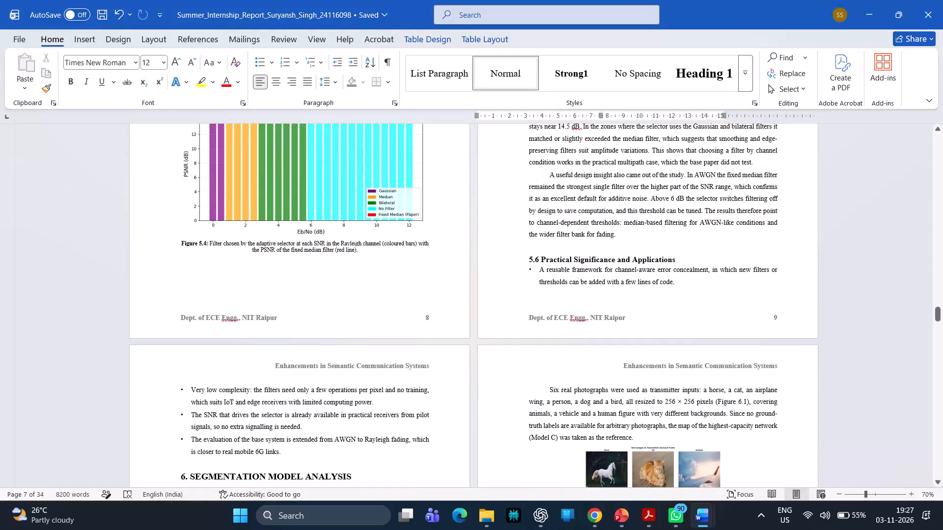
{"action": "scroll", "coordinate": [115, 303], "scroll_direction": "down", "scroll_amount": 8}
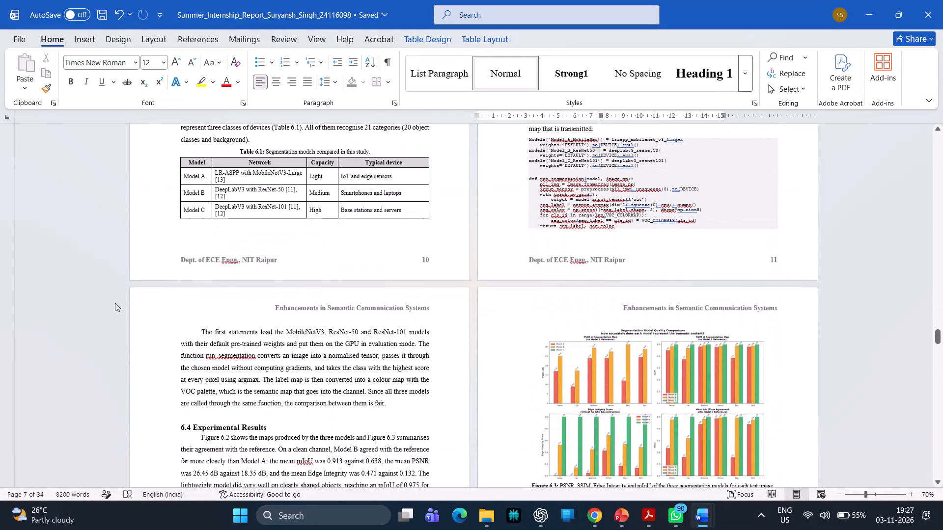
{"action": "scroll", "coordinate": [115, 303], "scroll_direction": "up", "scroll_amount": 1}
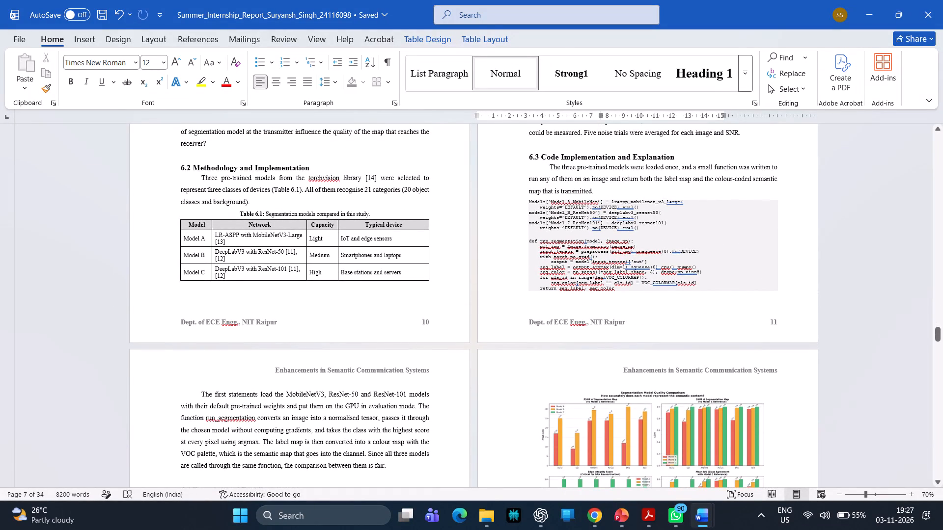
{"action": "scroll", "coordinate": [466, 281], "scroll_direction": "down", "scroll_amount": 3}
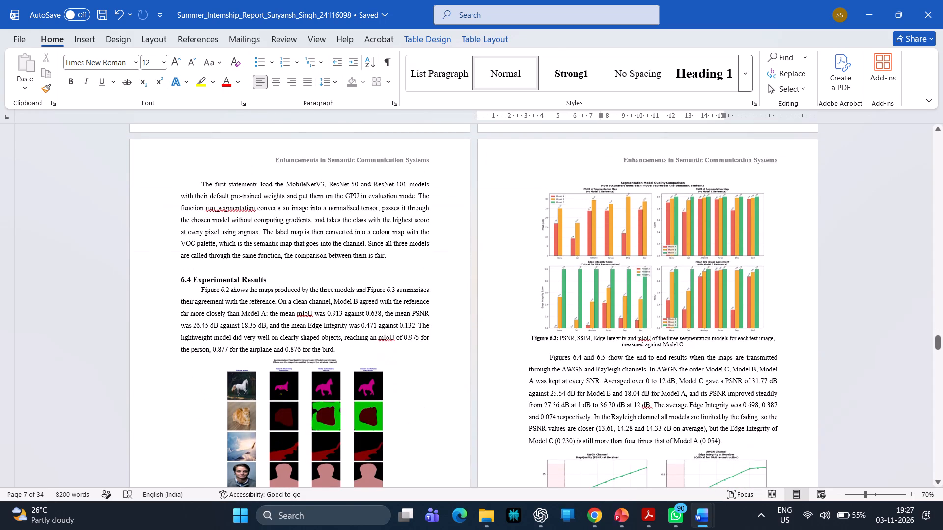
{"action": "scroll", "coordinate": [466, 281], "scroll_direction": "down", "scroll_amount": 5}
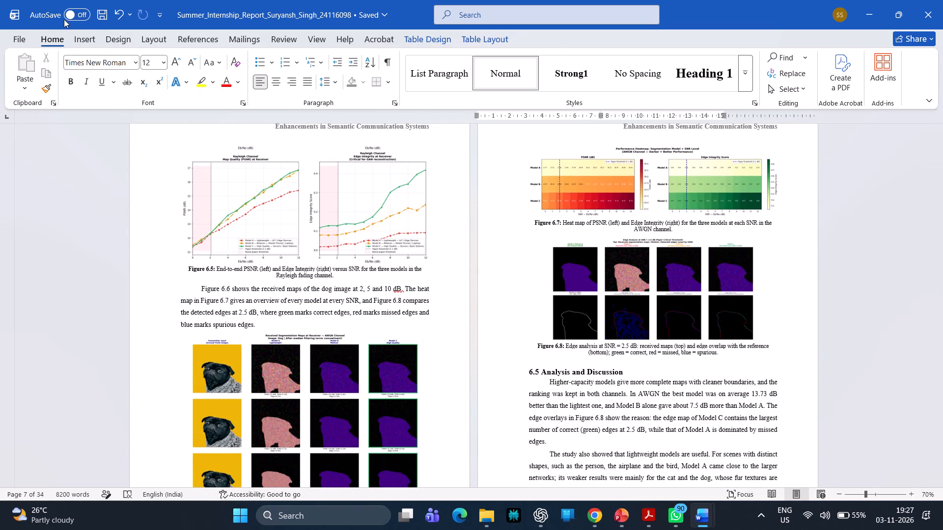
Save the report and export it as a PDF under the same name in Files for Internships, replacing the existing PDF.
{"action": "left_click", "coordinate": [104, 11]}
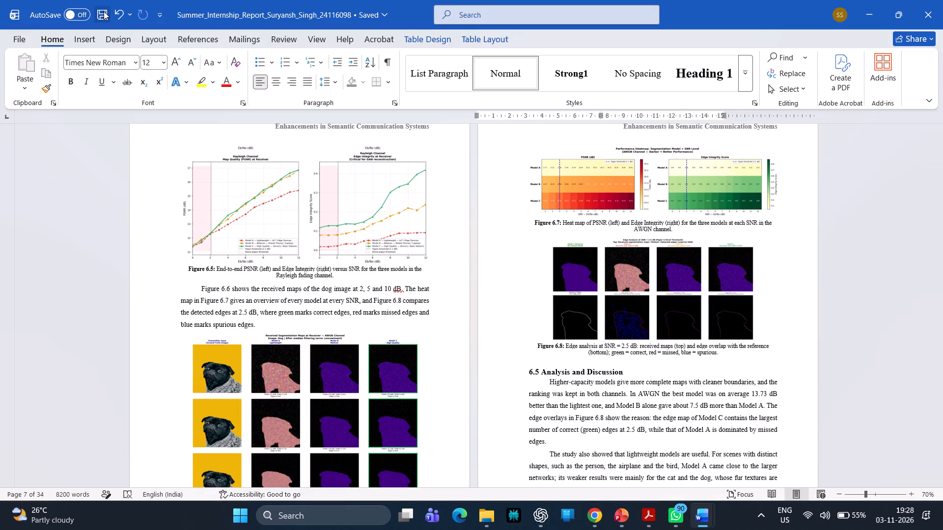
{"action": "left_click", "coordinate": [19, 40]}
{"action": "left_click", "coordinate": [38, 200]}
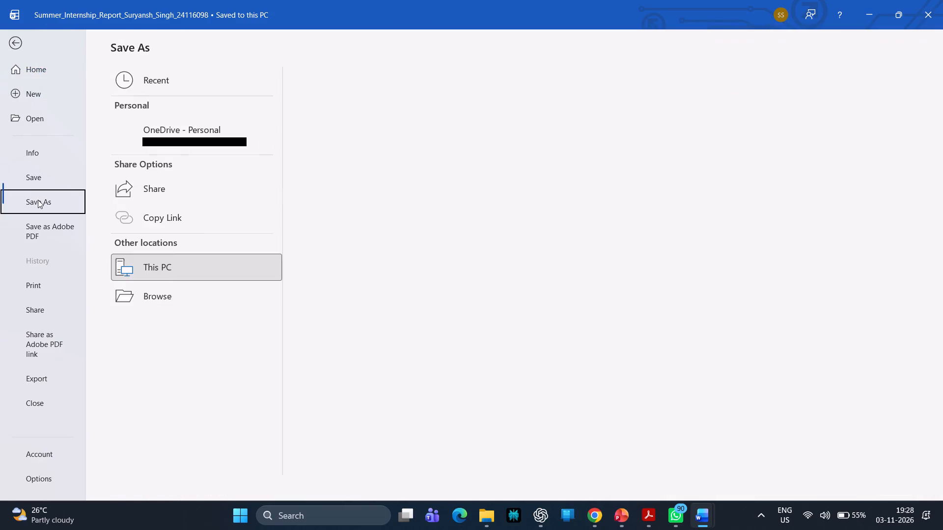
{"action": "left_click", "coordinate": [200, 326]}
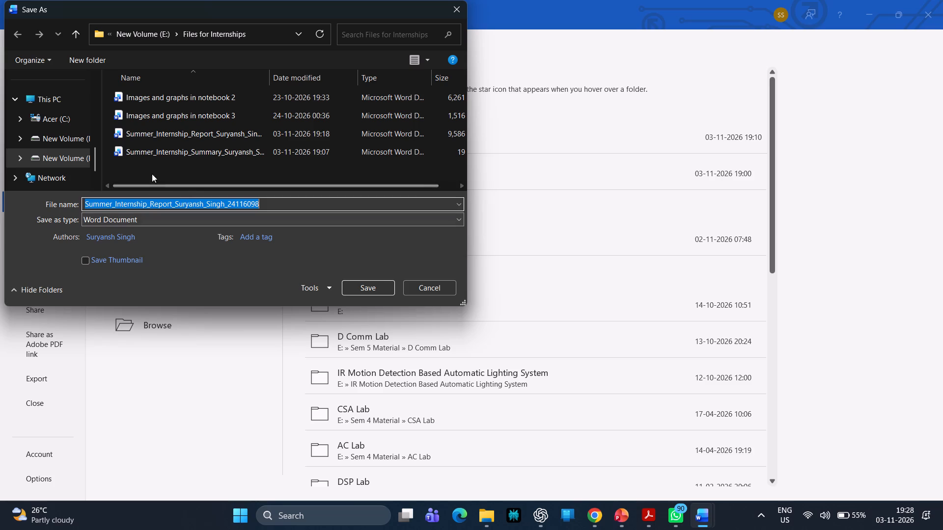
{"action": "left_click", "coordinate": [163, 225]}
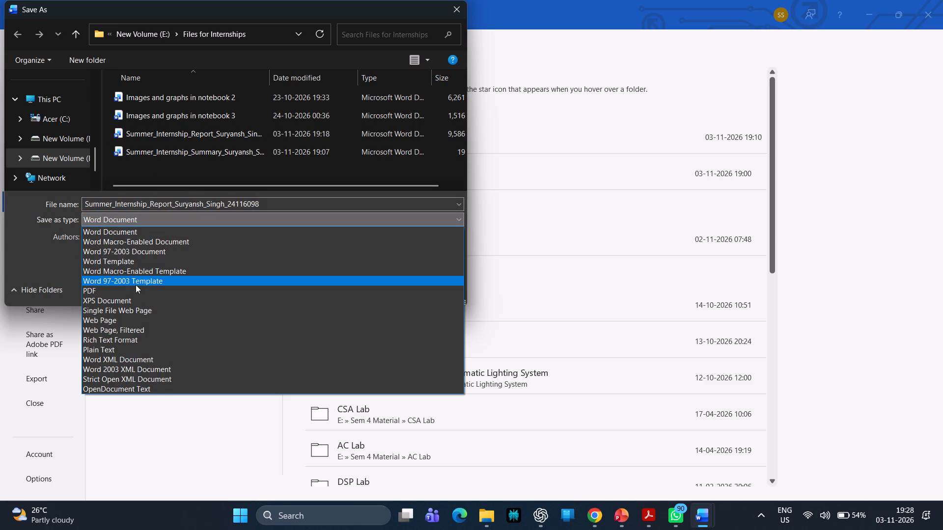
{"action": "left_click", "coordinate": [137, 288]}
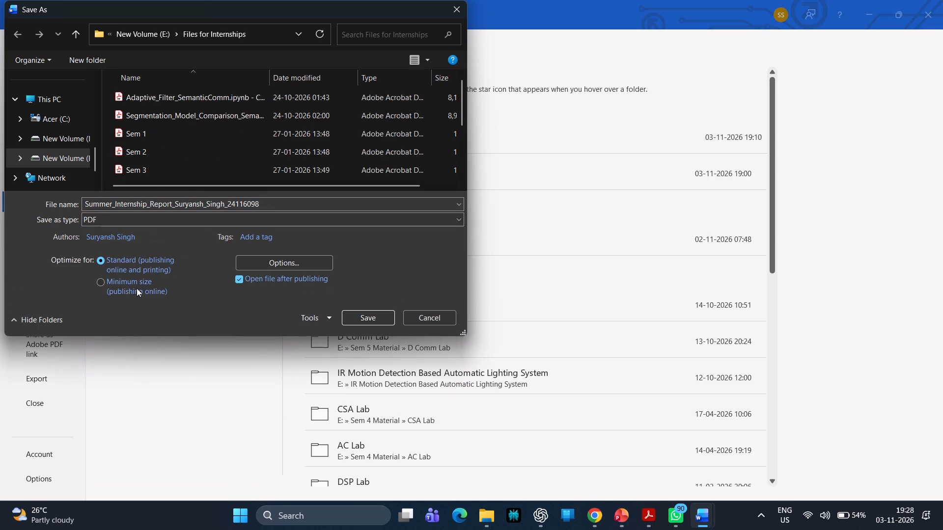
{"action": "left_click", "coordinate": [360, 314]}
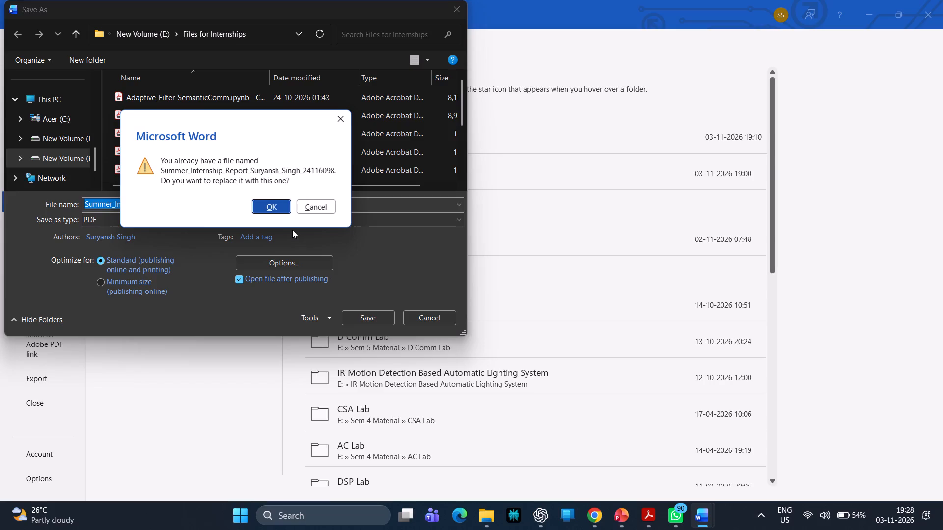
{"action": "left_click", "coordinate": [275, 206]}
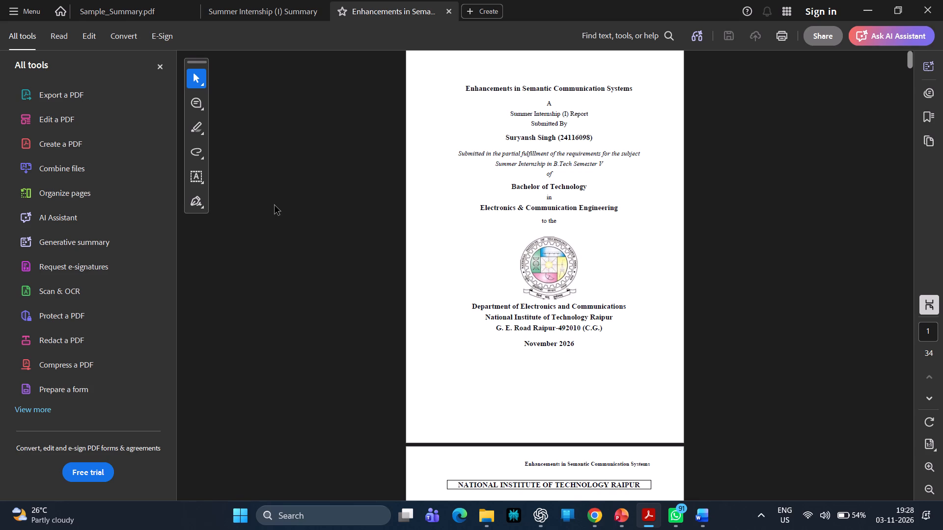
Check the exported PDF of the report in Adobe Acrobat, starting with its cover page.
{"action": "scroll", "coordinate": [275, 206], "scroll_direction": "up", "scroll_amount": 1}
{"action": "scroll", "coordinate": [275, 206], "scroll_direction": "down", "scroll_amount": 1}
{"action": "scroll", "coordinate": [275, 206], "scroll_direction": "up", "scroll_amount": 3}
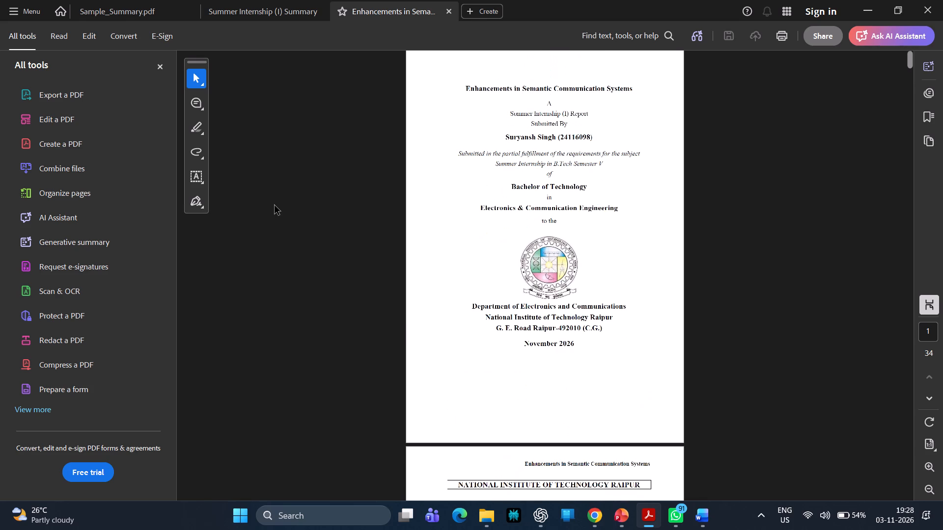
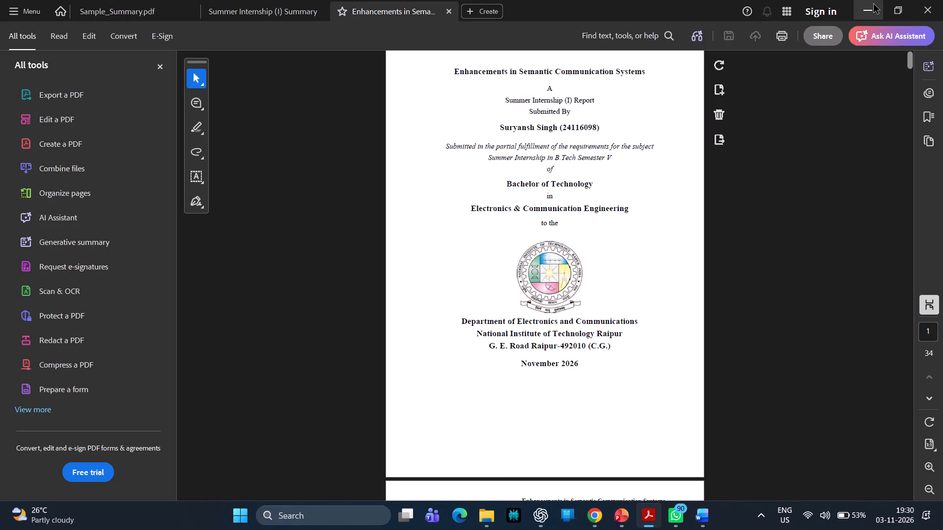
Close Adobe Acrobat with the exported internship report and the other open PDFs.
{"action": "double_click", "coordinate": [939, 6]}
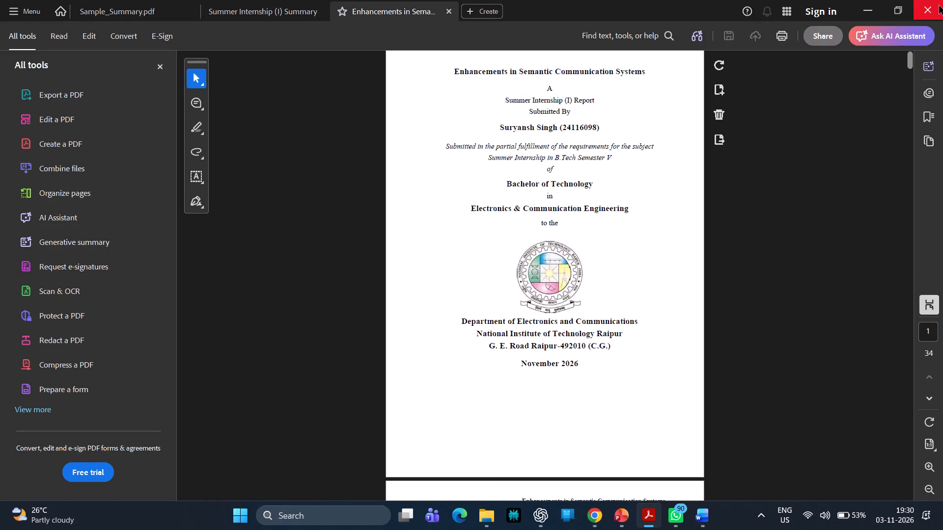
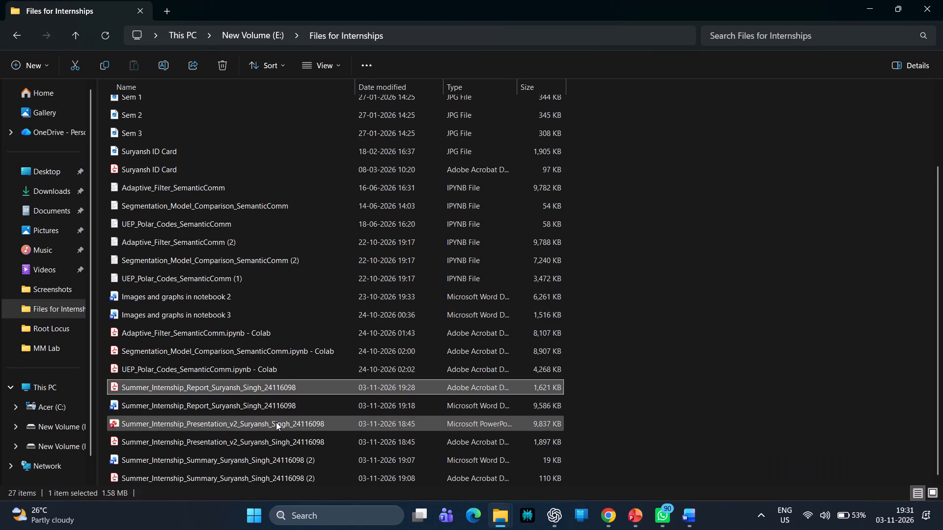
Add the Summer Internship Presentation v2 PDF to the selection alongside the internship report PDF in Files for Internships.
{"action": "left_click", "coordinate": [290, 439], "text": "ctrl"}
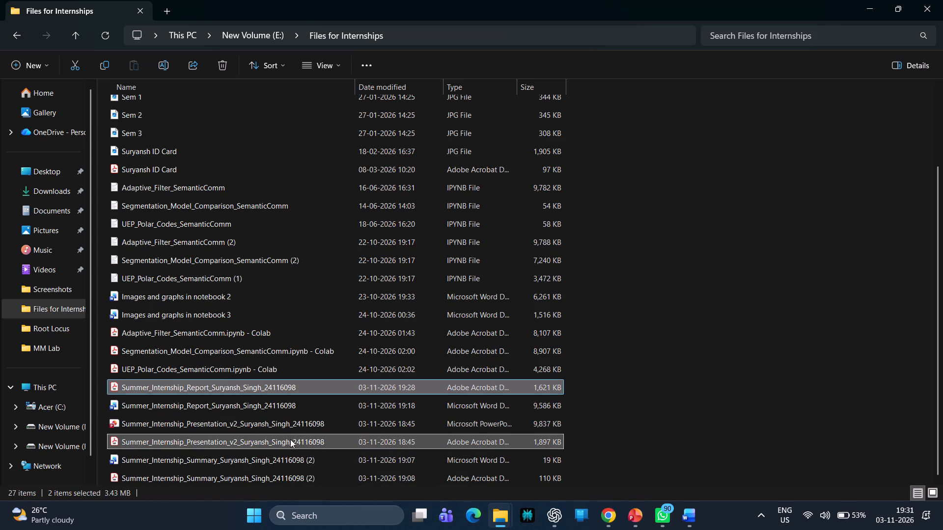
Copy the internship report, presentation v2 and summary (2) PDFs into a new default-named folder inside Files for Internships.
{"action": "left_click", "coordinate": [316, 476], "text": "ctrl"}
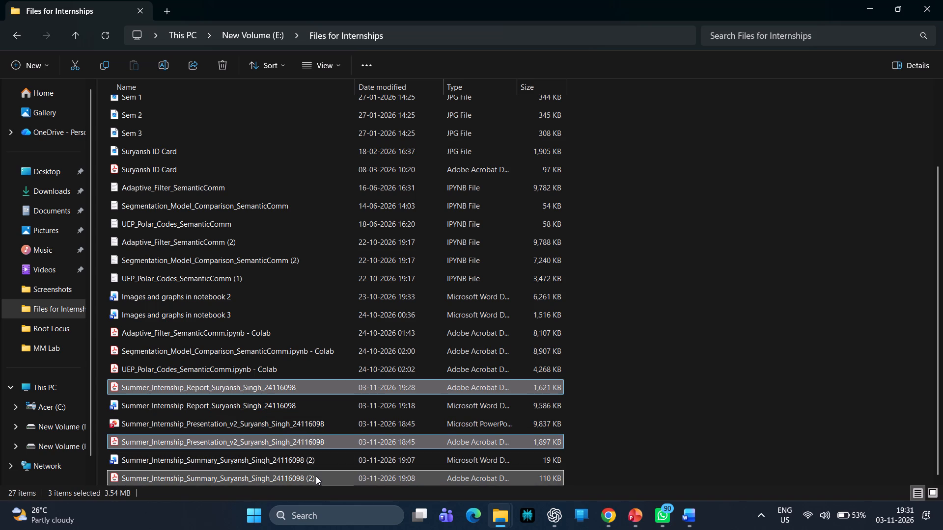
{"action": "scroll", "coordinate": [395, 383], "scroll_direction": "down", "scroll_amount": 1}
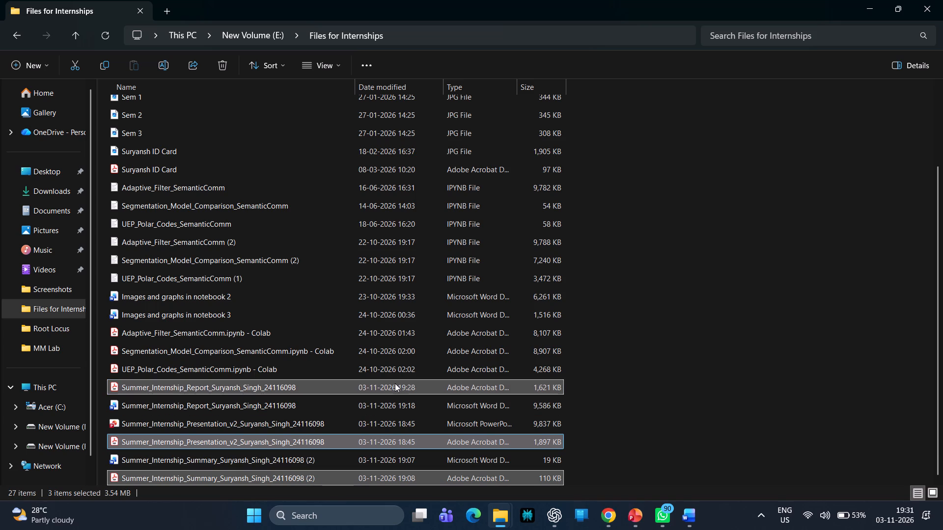
{"action": "key", "text": "ctrl+c"}
{"action": "left_click", "coordinate": [638, 339]}
{"action": "right_click", "coordinate": [638, 339]}
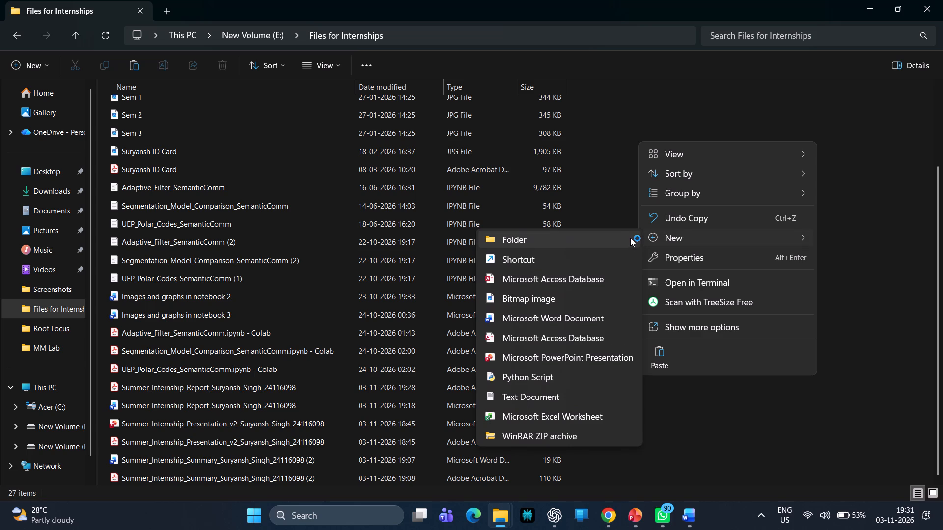
{"action": "left_click", "coordinate": [630, 238]}
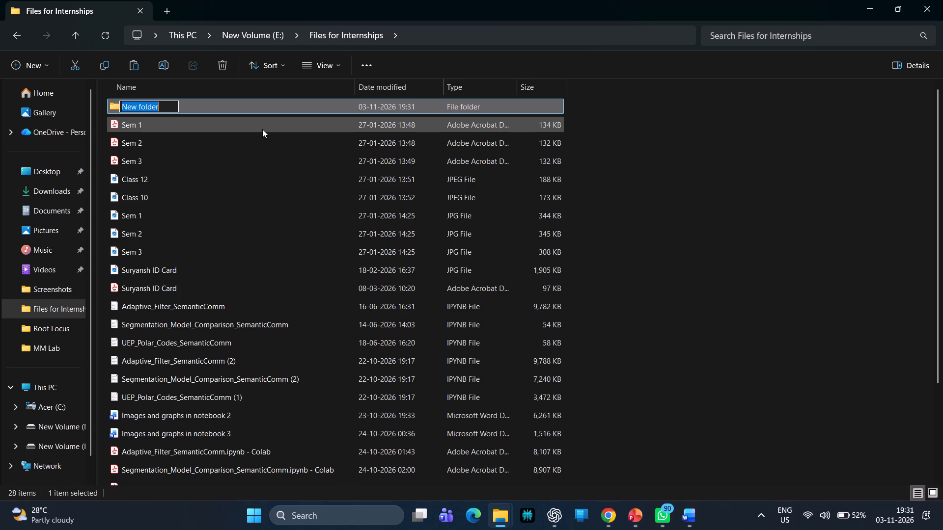
{"action": "key", "text": "Return"}
{"action": "double_click", "coordinate": [235, 108]}
{"action": "left_click", "coordinate": [252, 188]}
{"action": "key", "text": "ctrl+v"}
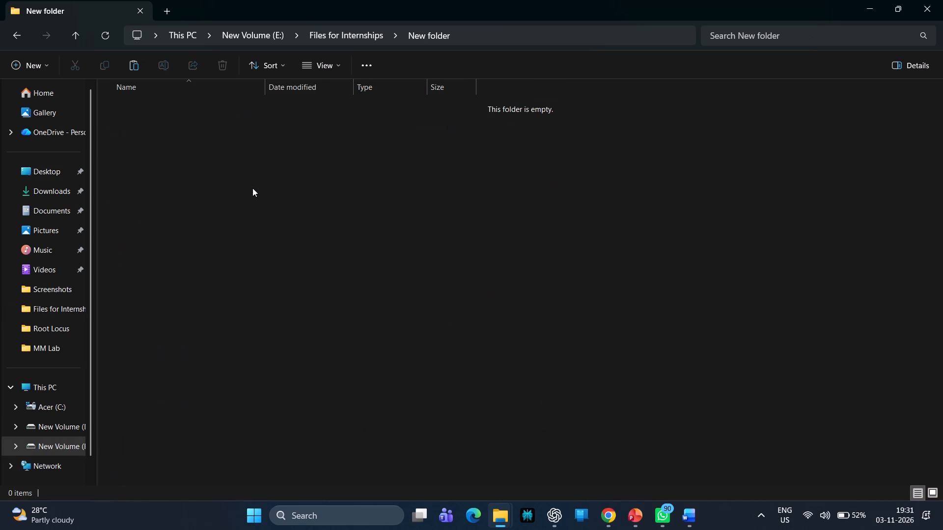
{"action": "left_click", "coordinate": [252, 188]}
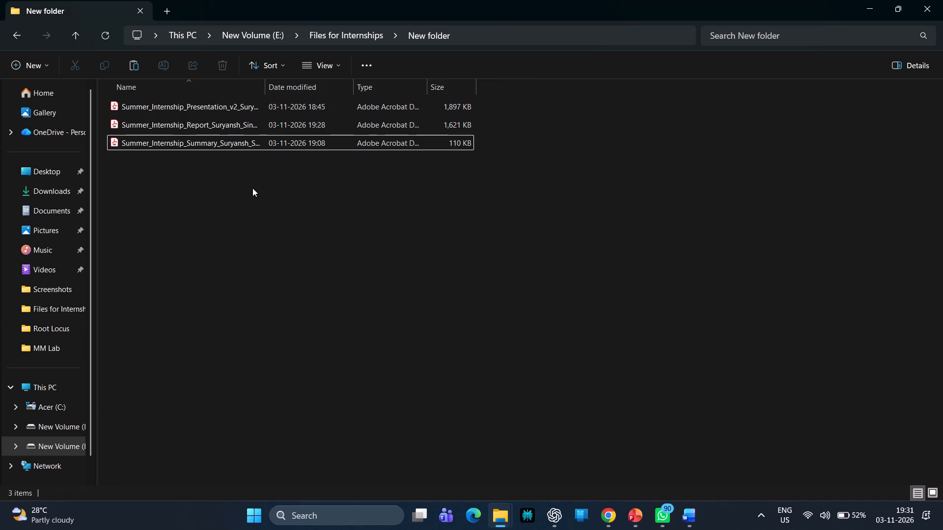
Go to the Downloads folder and look through its files down to the ones from last month.
{"action": "key", "text": "alt+Left"}
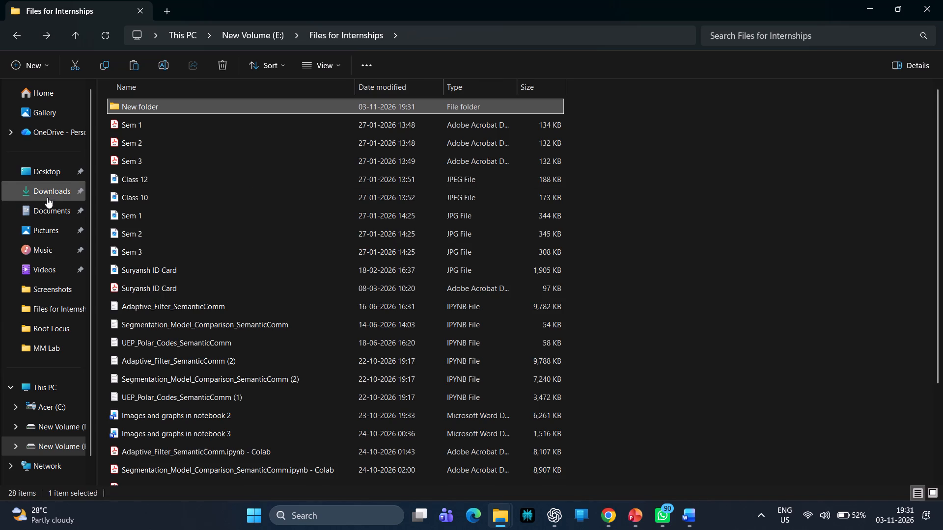
{"action": "left_click", "coordinate": [47, 197]}
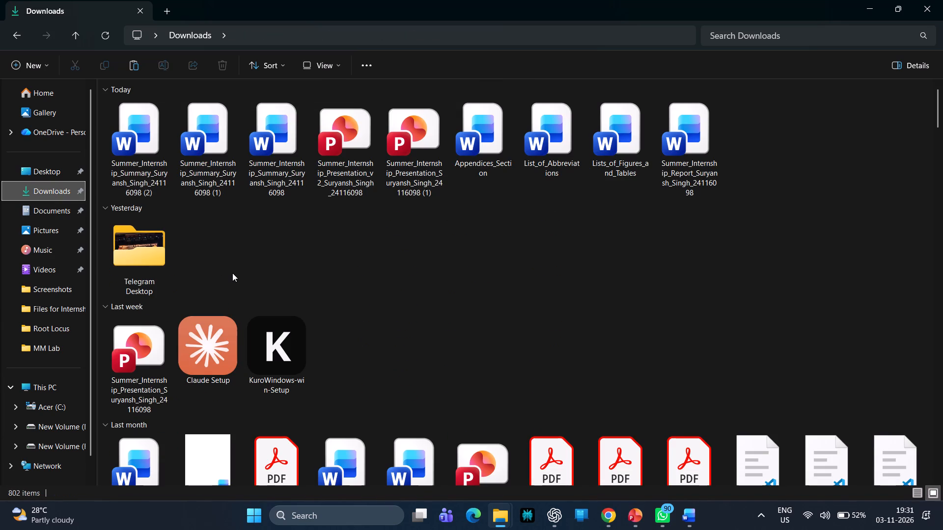
{"action": "scroll", "coordinate": [232, 273], "scroll_direction": "down", "scroll_amount": 4}
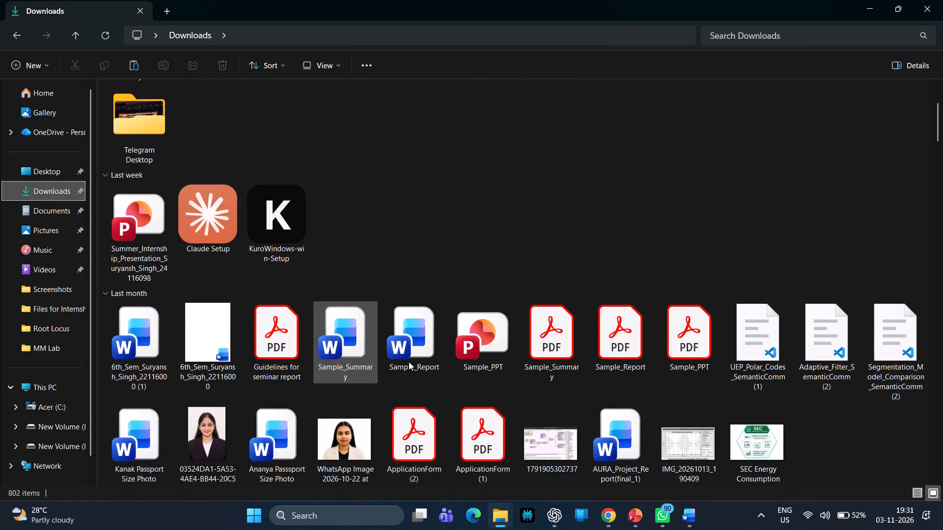
Continue looking through the Downloads folder, past last month's files to those from earlier this year.
{"action": "scroll", "coordinate": [409, 362], "scroll_direction": "down", "scroll_amount": 2}
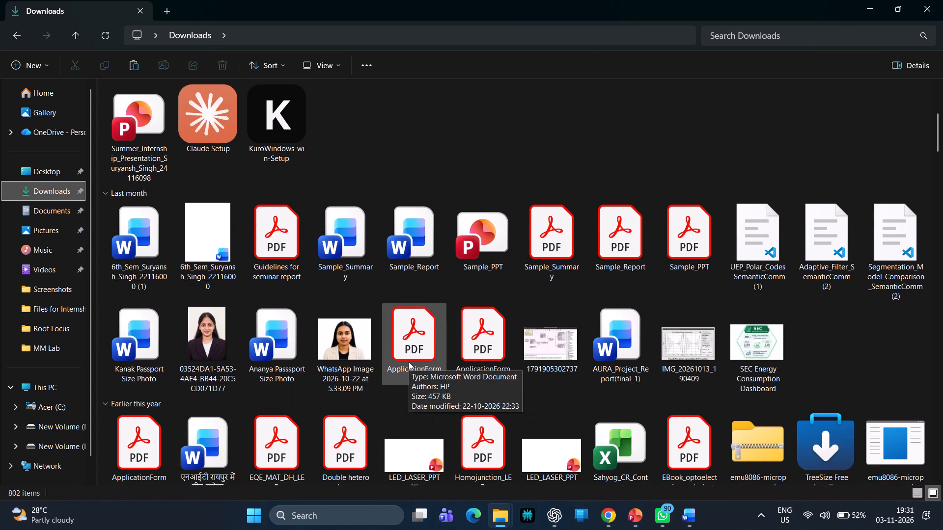
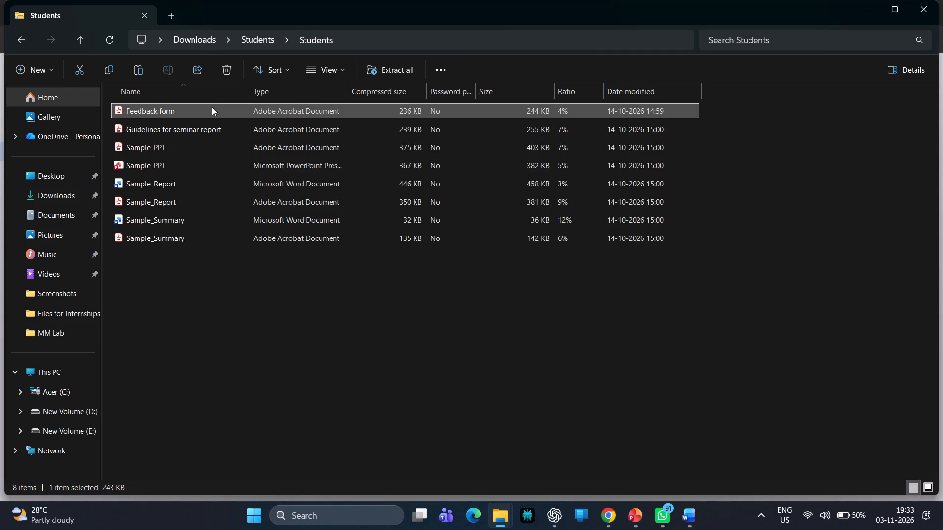
Replace the 0 KB Feedback form PDF in New folder inside Files for Internships with a fresh copy from the zipped Students folder.
{"action": "key", "text": "ctrl+c"}
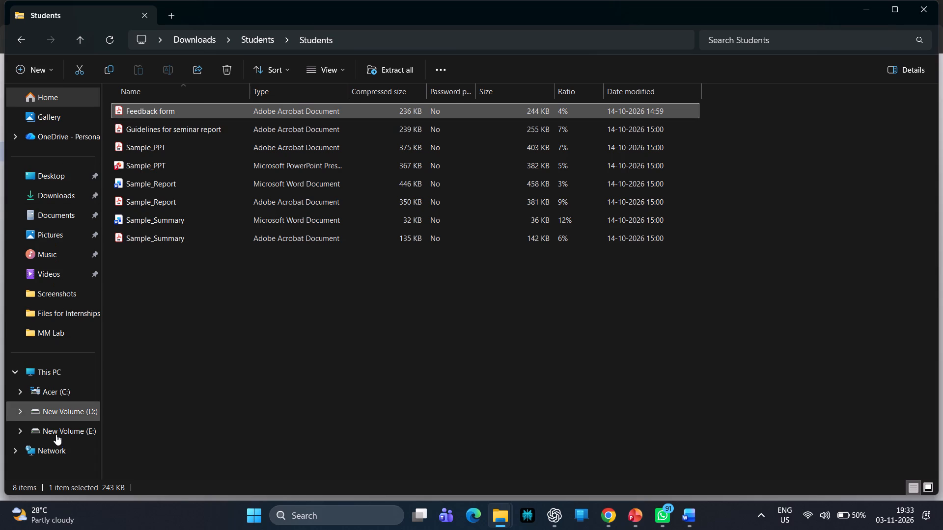
{"action": "left_click", "coordinate": [68, 318]}
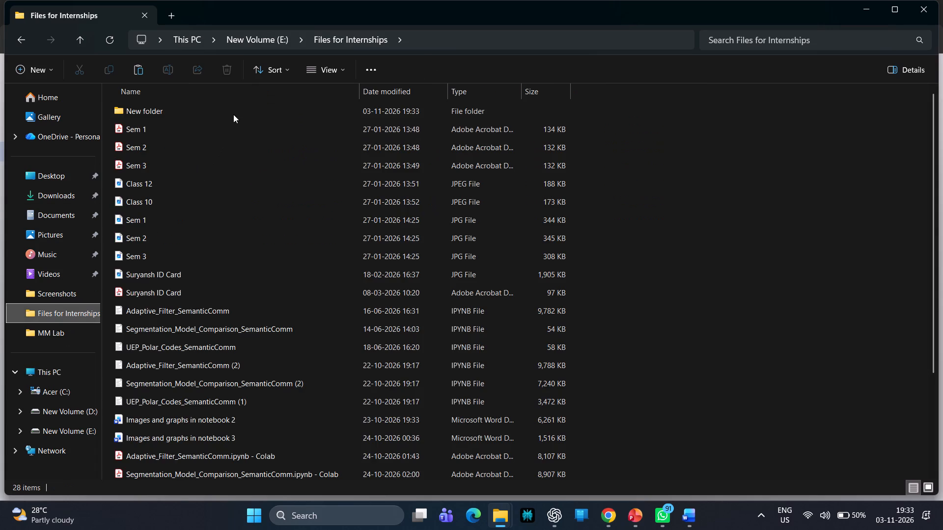
{"action": "double_click", "coordinate": [234, 112]}
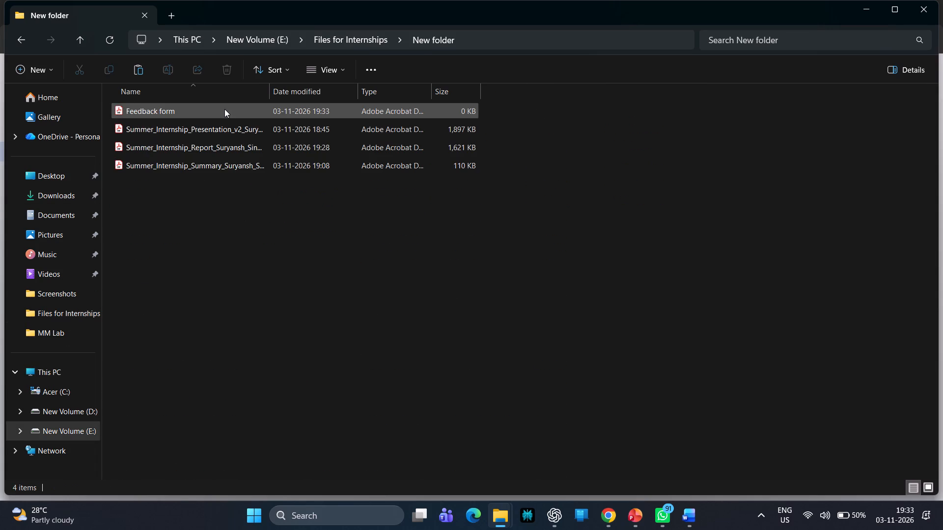
{"action": "double_click", "coordinate": [224, 109]}
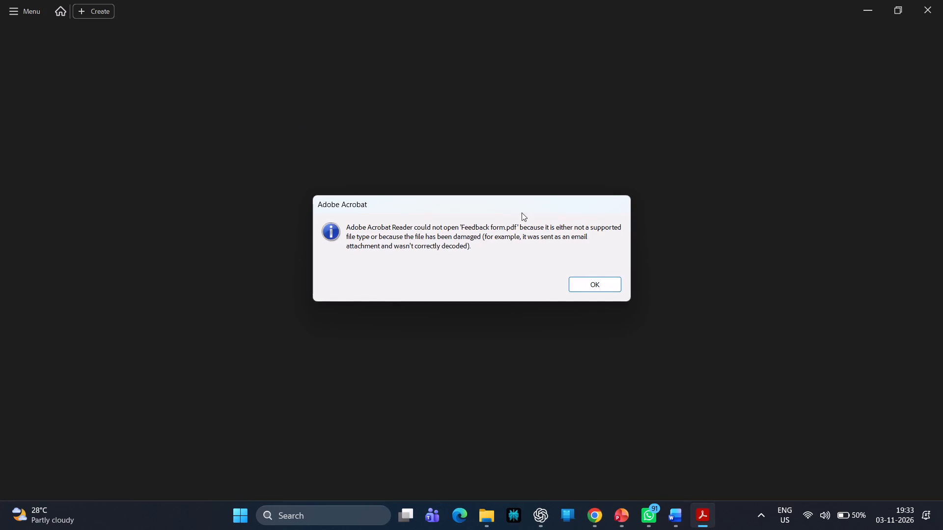
{"action": "left_click", "coordinate": [592, 282]}
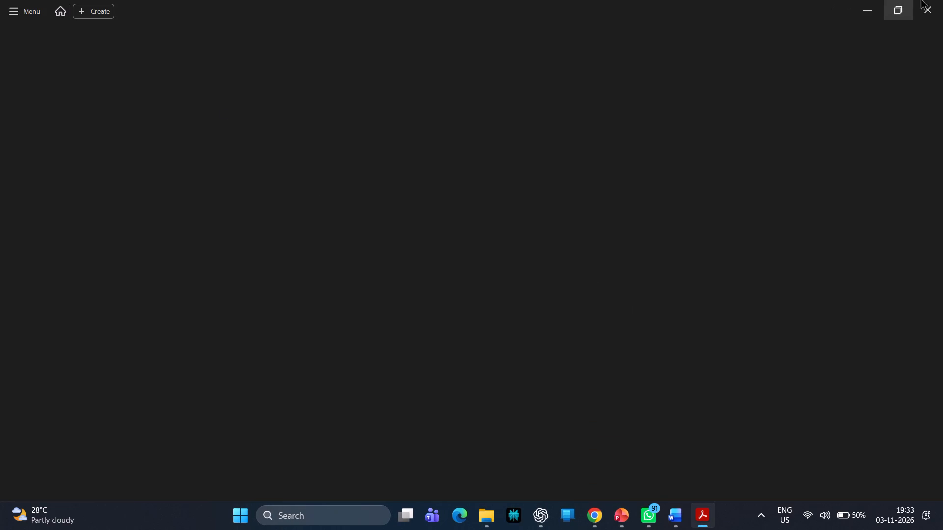
{"action": "left_click", "coordinate": [942, 2]}
{"action": "key", "text": "Delete"}
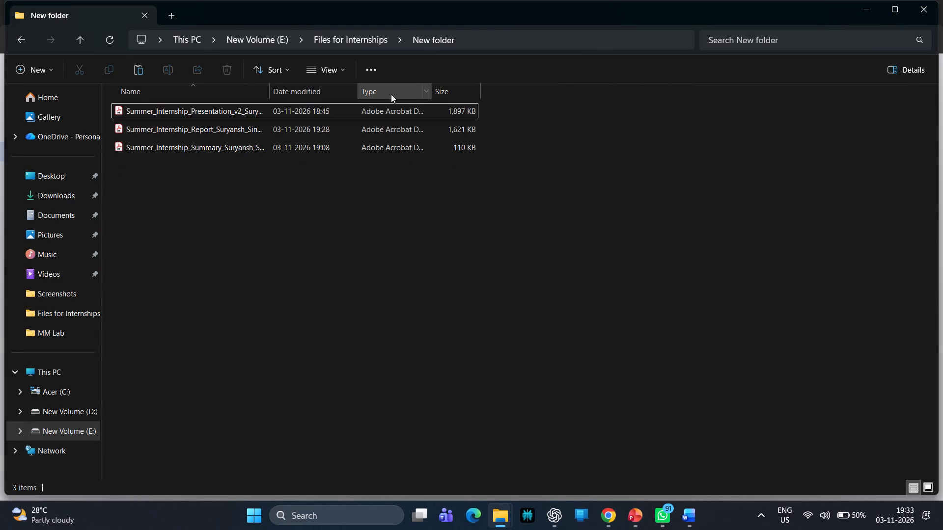
{"action": "left_click", "coordinate": [317, 256]}
{"action": "key", "text": "ctrl+v"}
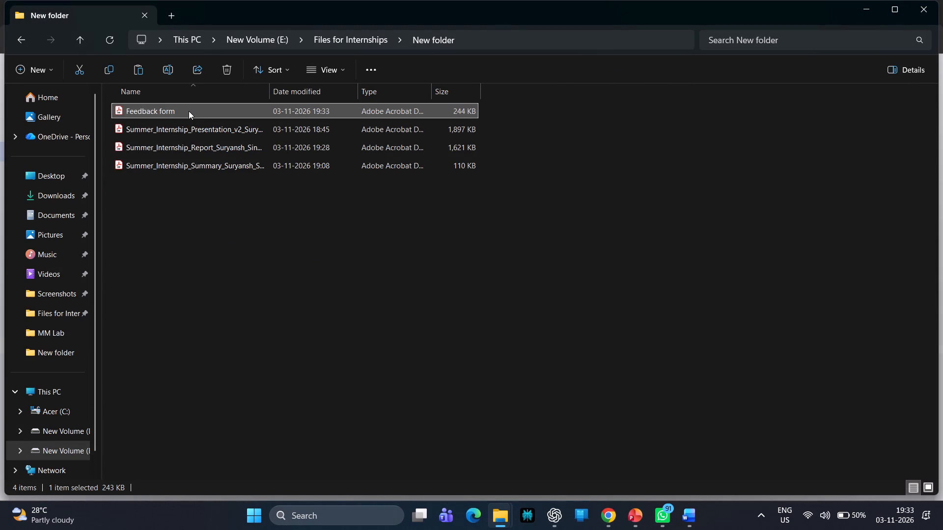
Open the newly copied Feedback form PDF, look through its student detail fields and rating table, and close it.
{"action": "double_click", "coordinate": [189, 111]}
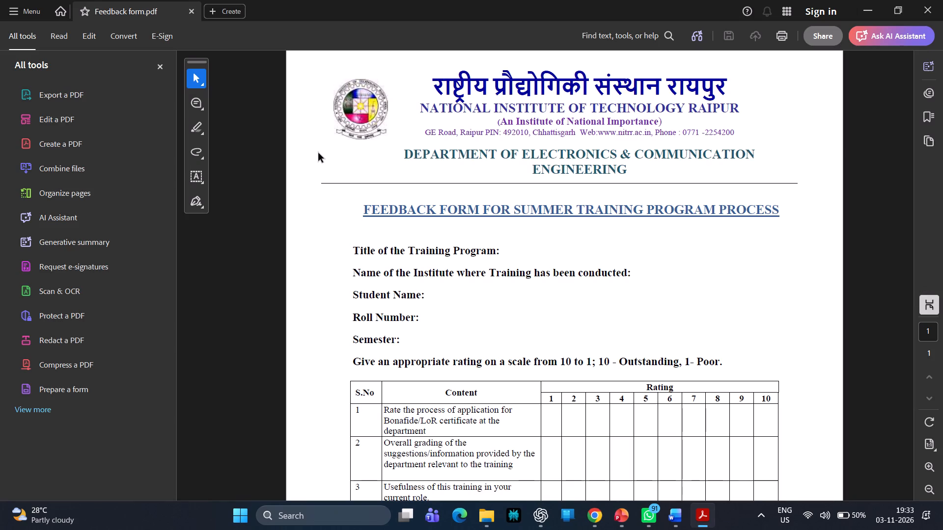
{"action": "left_click", "coordinate": [163, 65]}
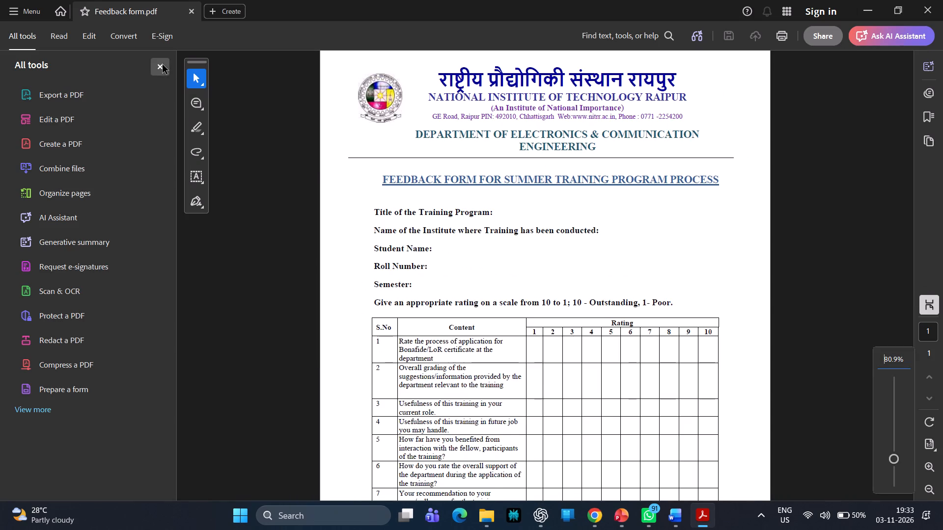
{"action": "scroll", "coordinate": [310, 196], "scroll_direction": "down", "scroll_amount": 3}
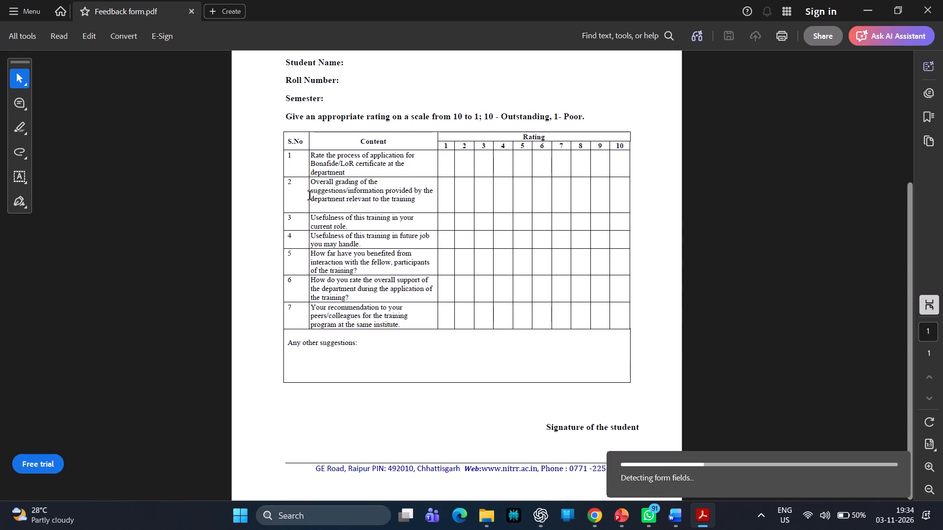
{"action": "scroll", "coordinate": [420, 240], "scroll_direction": "up", "scroll_amount": 1}
{"action": "scroll", "coordinate": [420, 240], "scroll_direction": "down", "scroll_amount": 4}
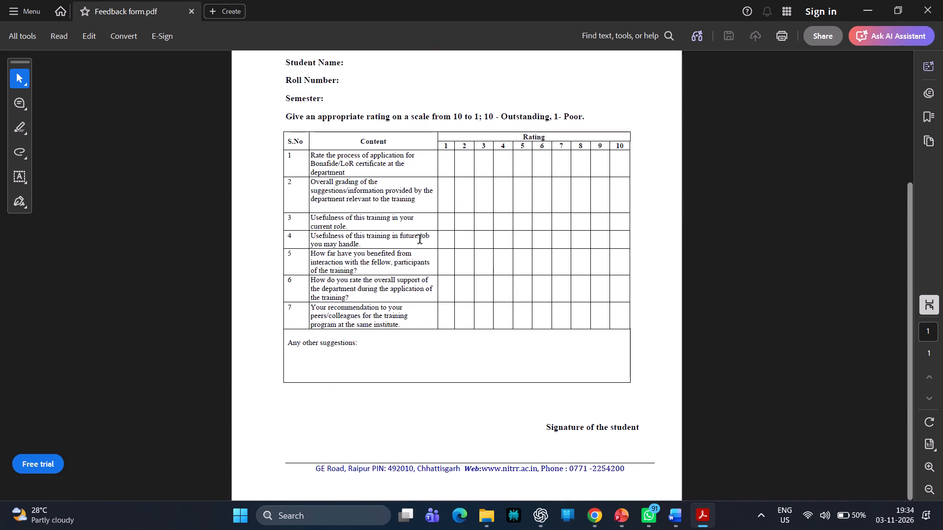
{"action": "left_click", "coordinate": [942, 0]}
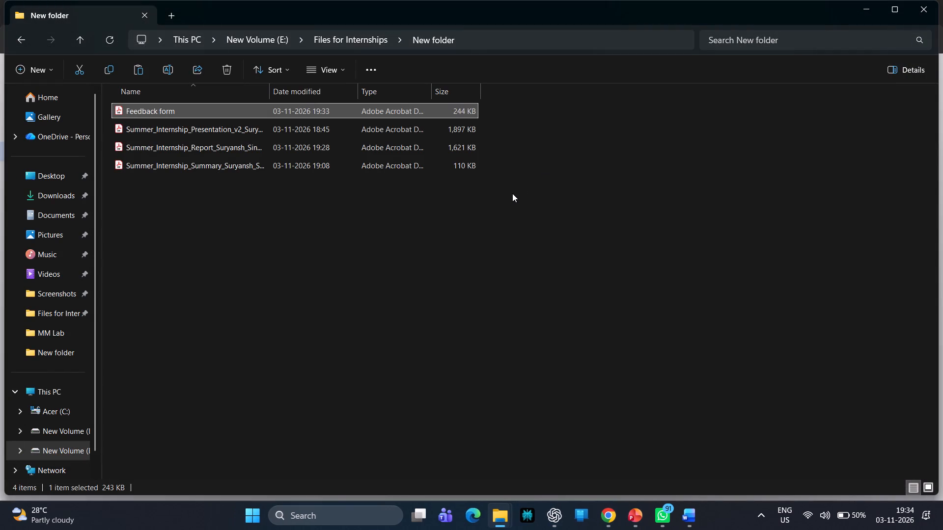
{"action": "left_click", "coordinate": [510, 193]}
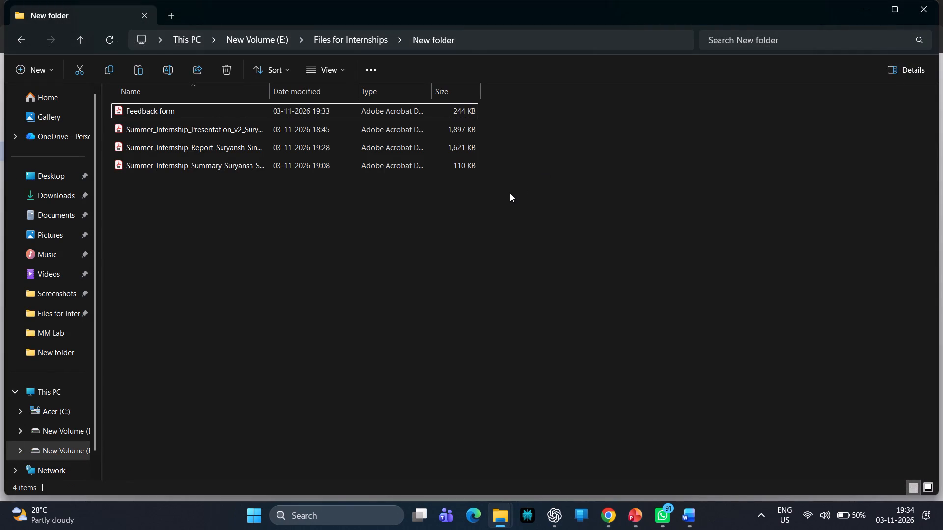
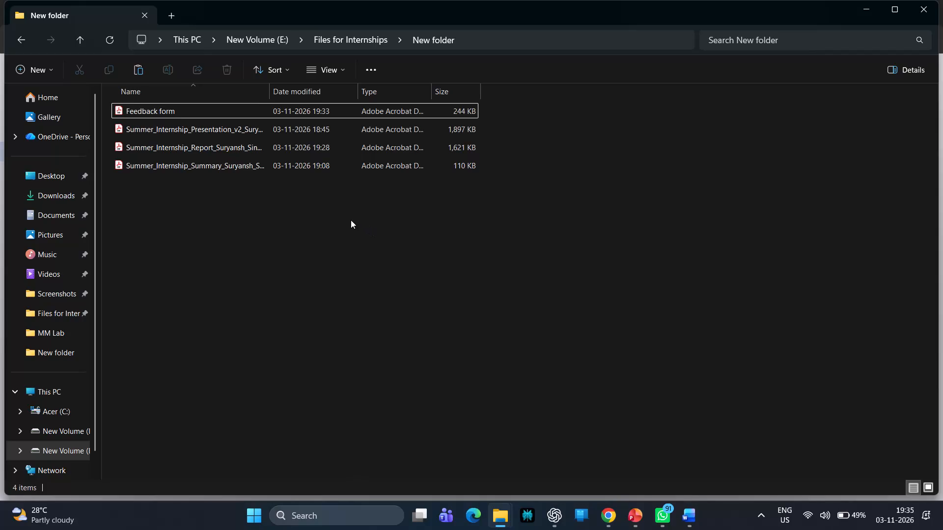
Copy all four PDFs in New folder: the feedback form and the internship presentation, report and summary.
{"action": "left_click_drag", "start_coordinate": [338, 193], "coordinate": [341, 112]}
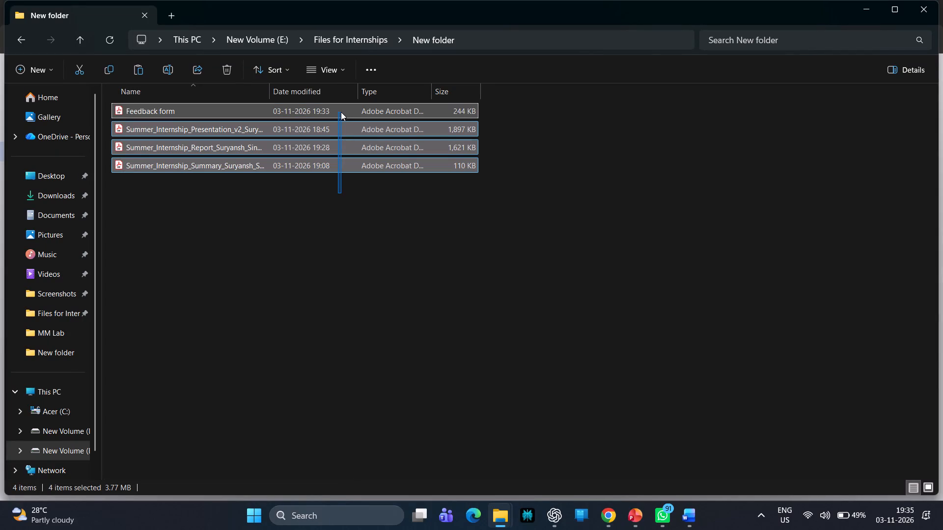
{"action": "key", "text": "ctrl+c"}
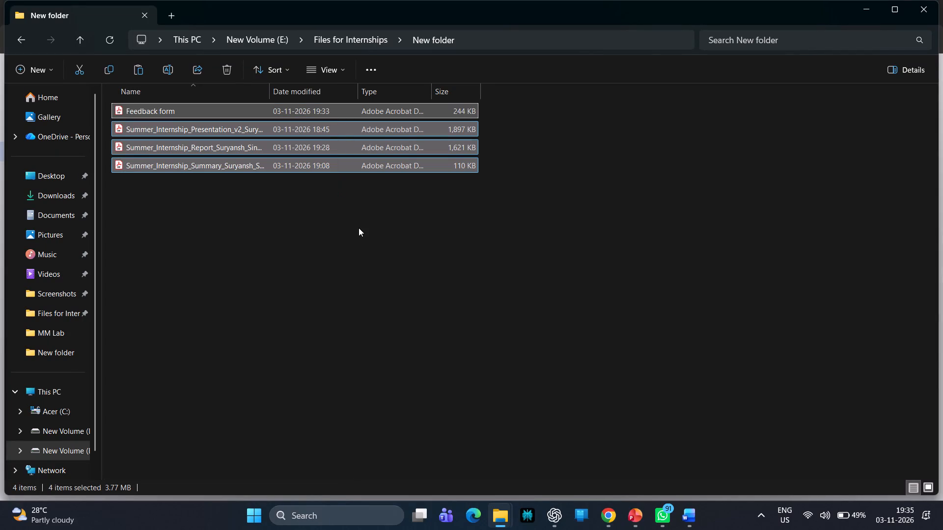
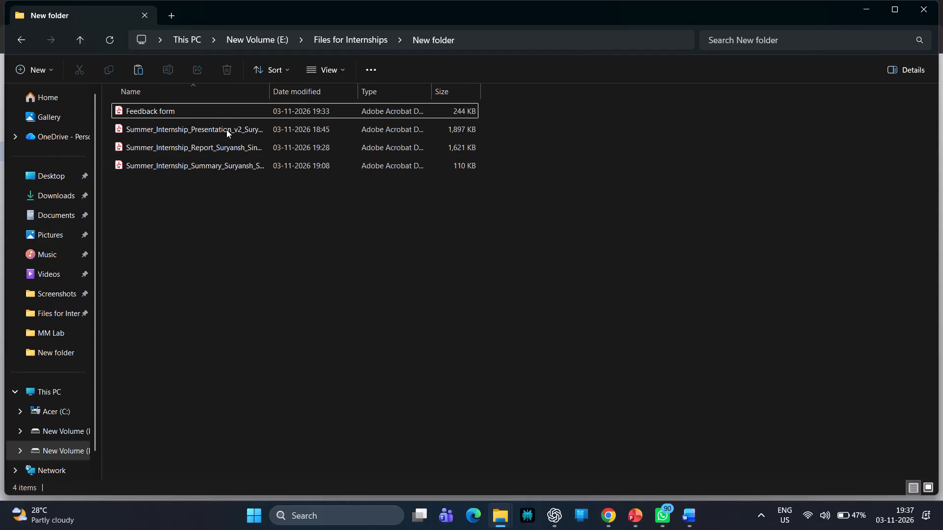
Open the internship presentation PDF in Acrobat, rotate its view clockwise to look over the opening slides, and close it.
{"action": "double_click", "coordinate": [226, 130]}
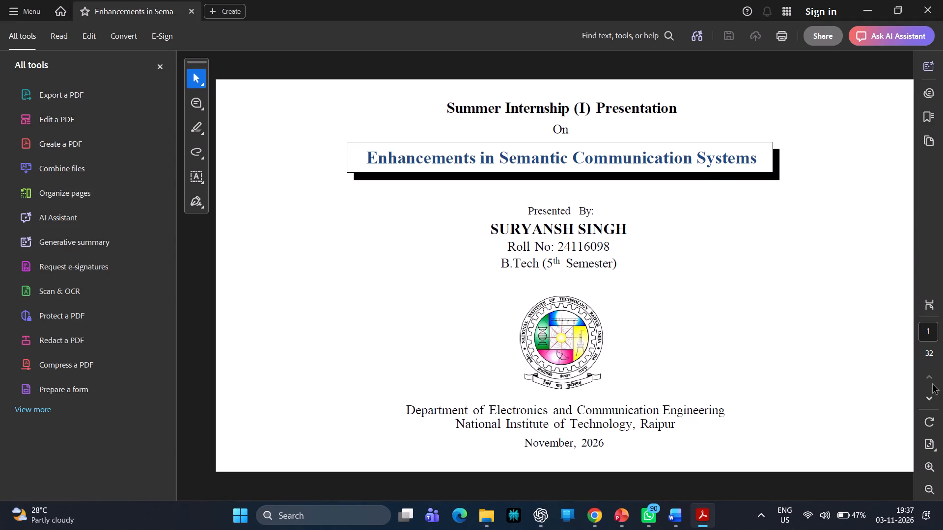
{"action": "left_click", "coordinate": [932, 424]}
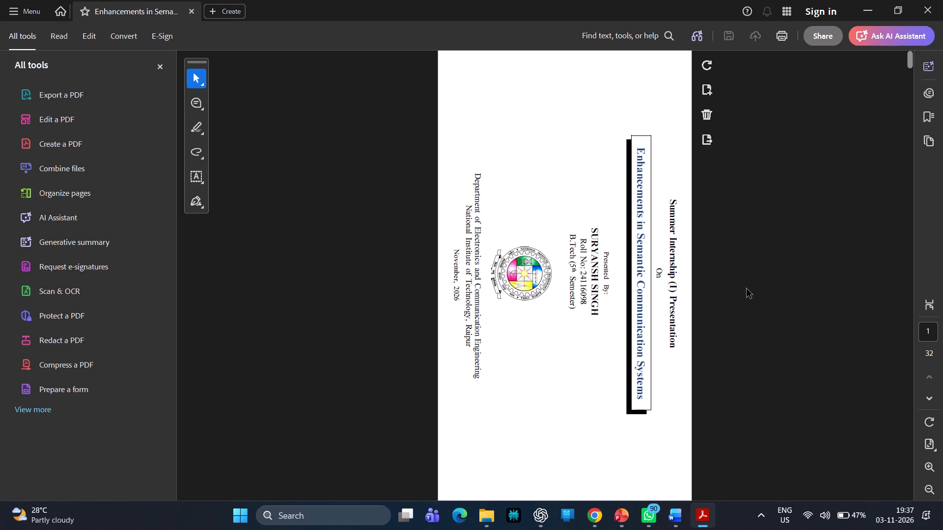
{"action": "scroll", "coordinate": [747, 289], "scroll_direction": "down", "scroll_amount": 2}
{"action": "scroll", "coordinate": [747, 289], "scroll_direction": "up", "scroll_amount": 1}
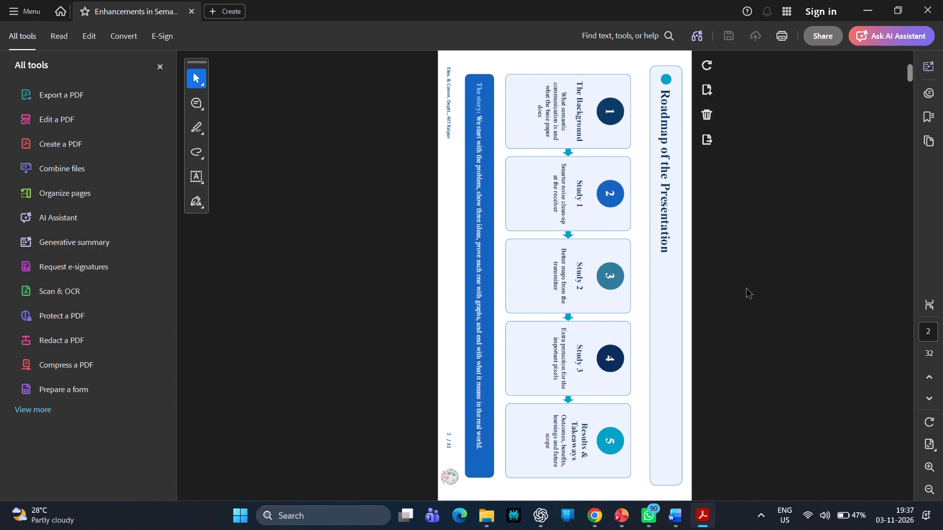
{"action": "left_click", "coordinate": [929, 7]}
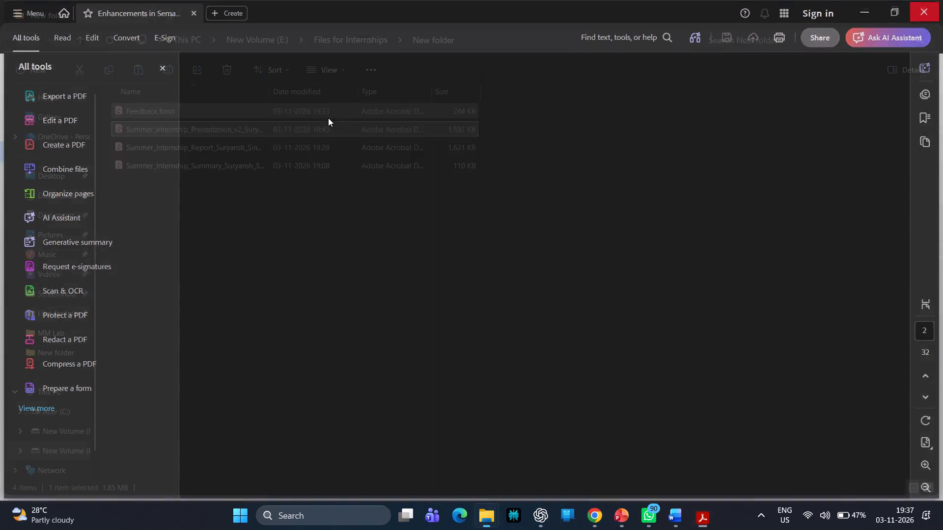
Reopen the internship presentation PDF to check that its title slide is upright, and close it.
{"action": "double_click", "coordinate": [202, 128]}
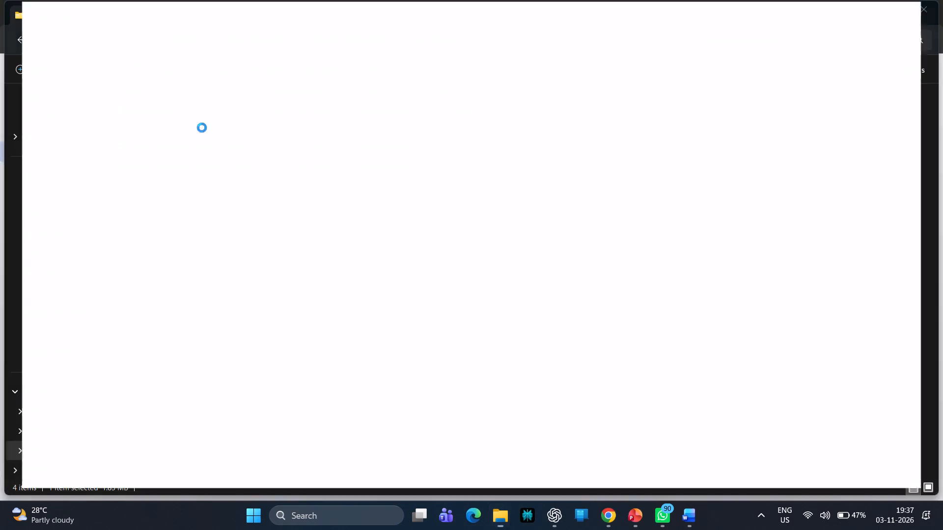
{"action": "left_click", "coordinate": [159, 70]}
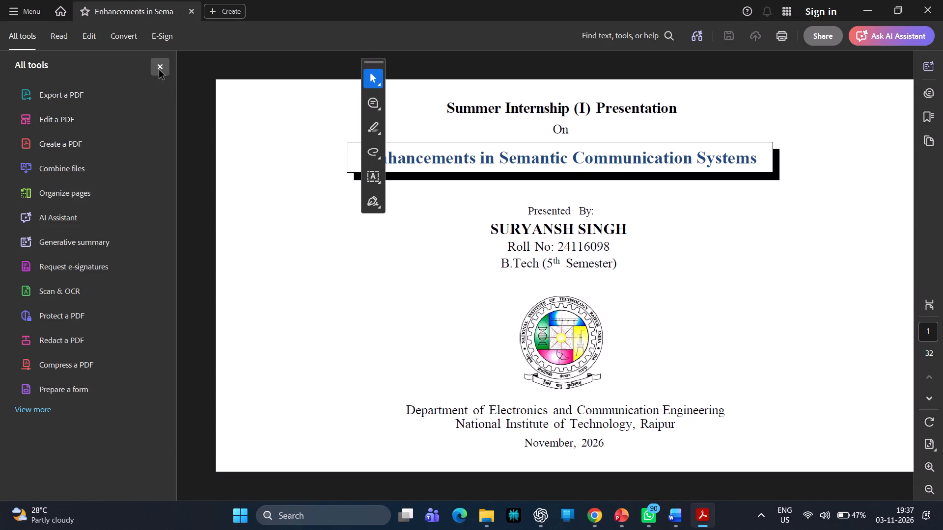
{"action": "left_click", "coordinate": [942, 0]}
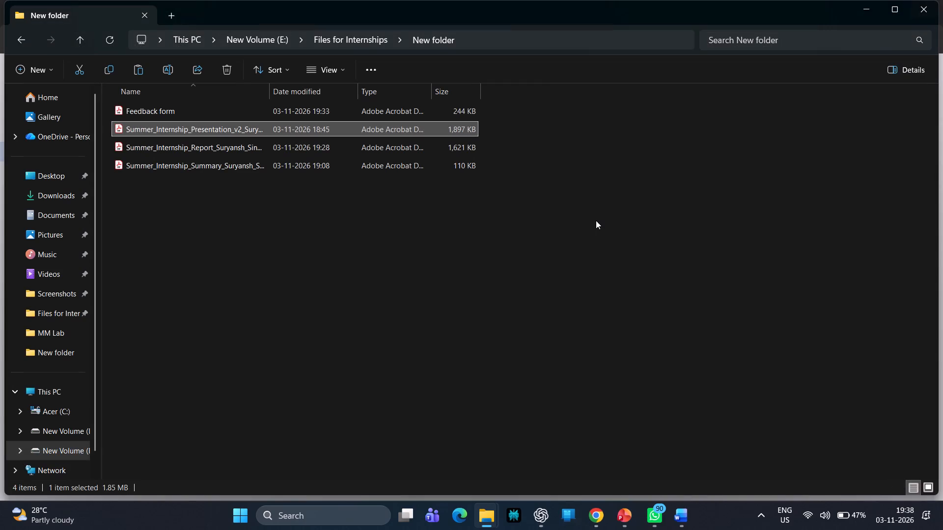